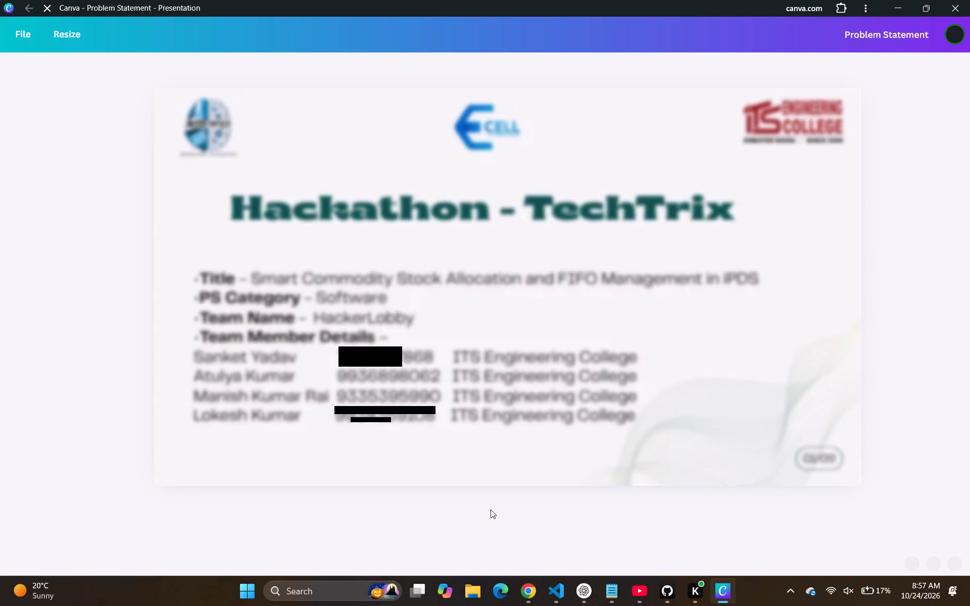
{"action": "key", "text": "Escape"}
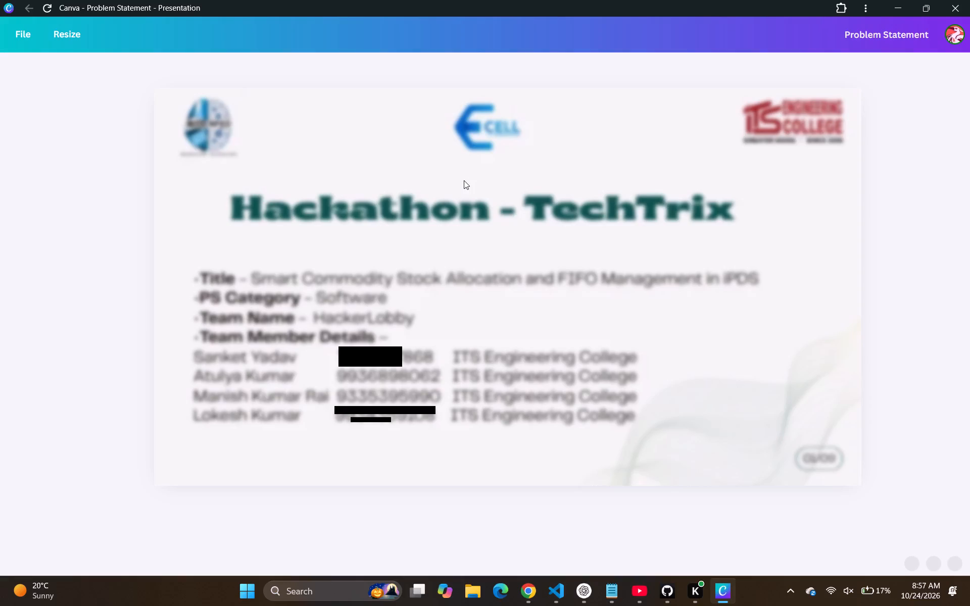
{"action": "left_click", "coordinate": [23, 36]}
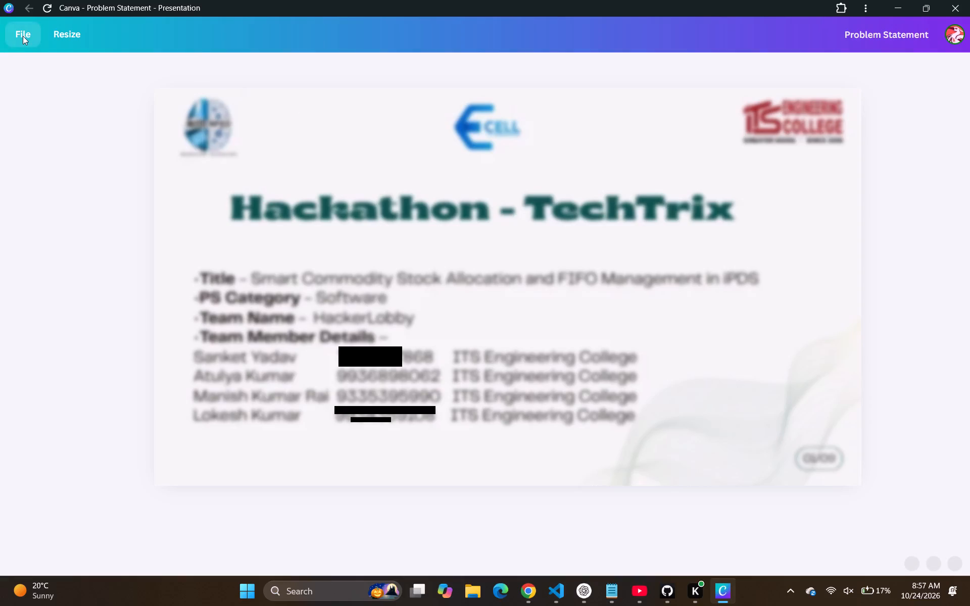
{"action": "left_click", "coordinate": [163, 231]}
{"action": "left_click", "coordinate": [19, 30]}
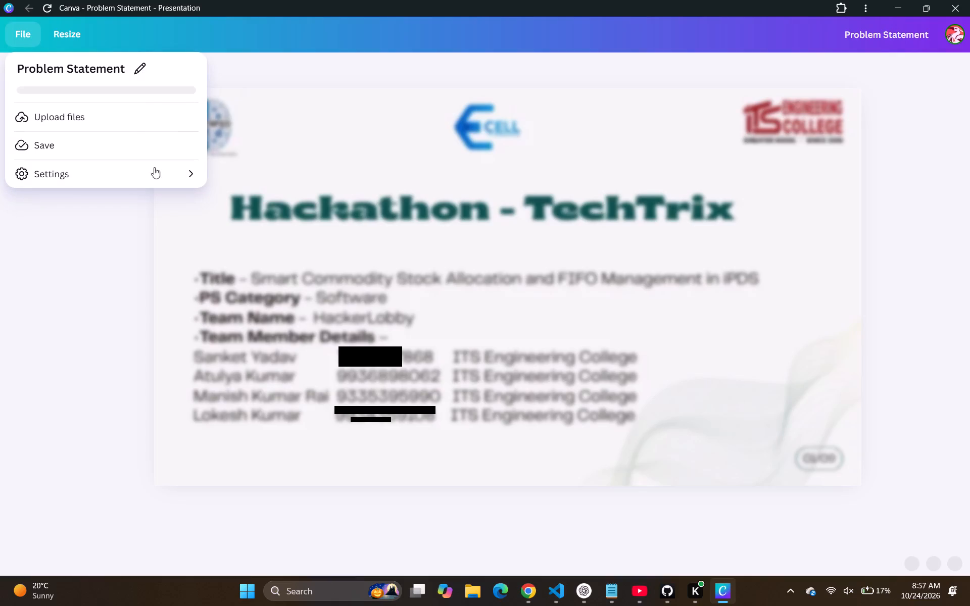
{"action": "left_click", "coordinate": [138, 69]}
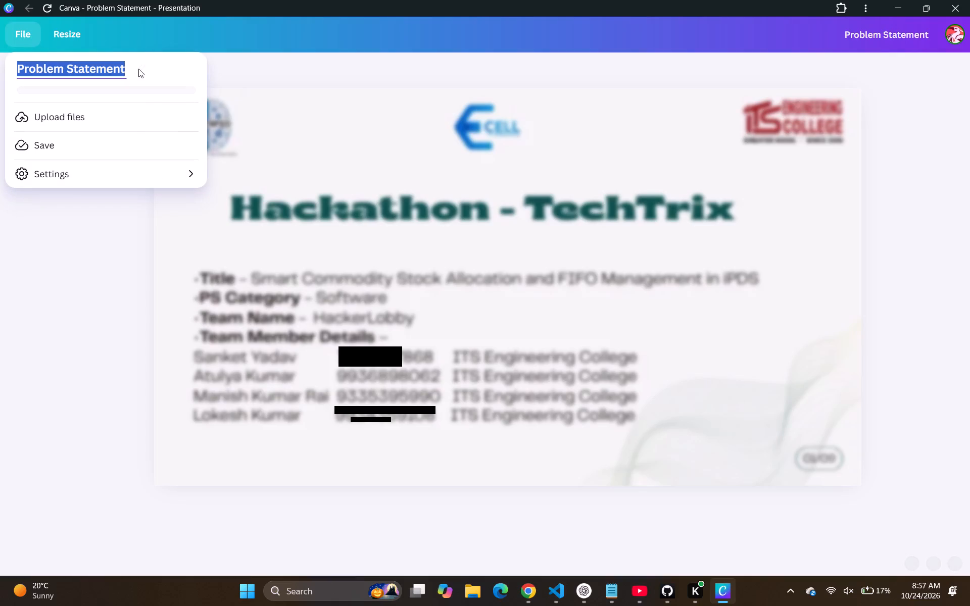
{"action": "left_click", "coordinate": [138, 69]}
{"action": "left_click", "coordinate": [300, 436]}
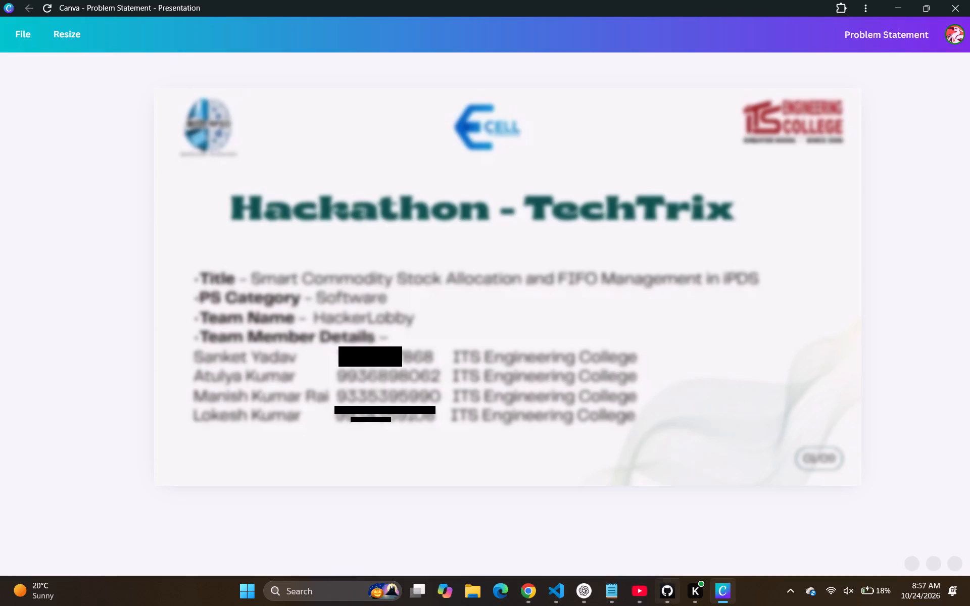
Switch the computer's Wi-Fi connection to the Hack_5_floor network and return to the presentation.
{"action": "left_click", "coordinate": [880, 595]}
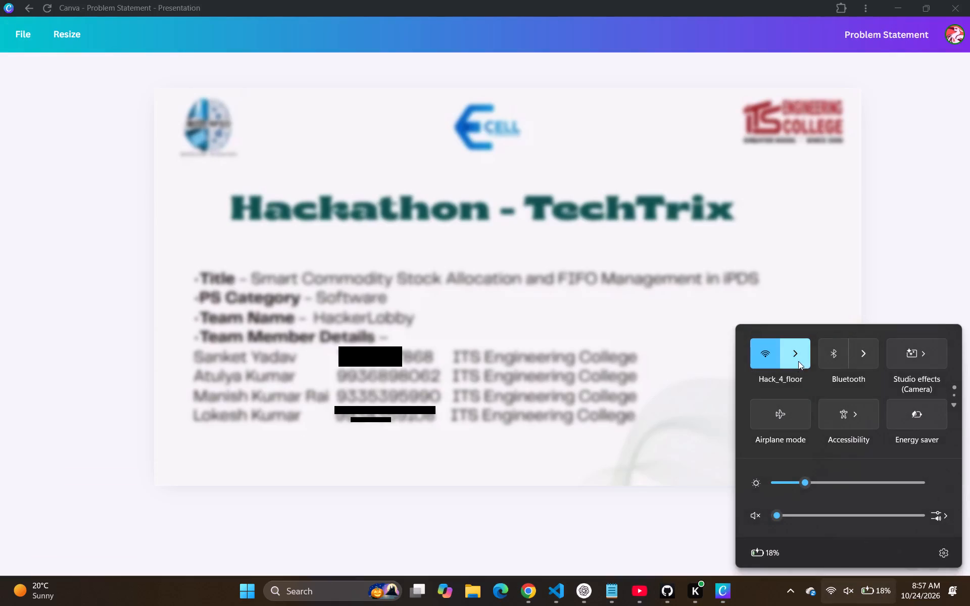
{"action": "left_click", "coordinate": [798, 361]}
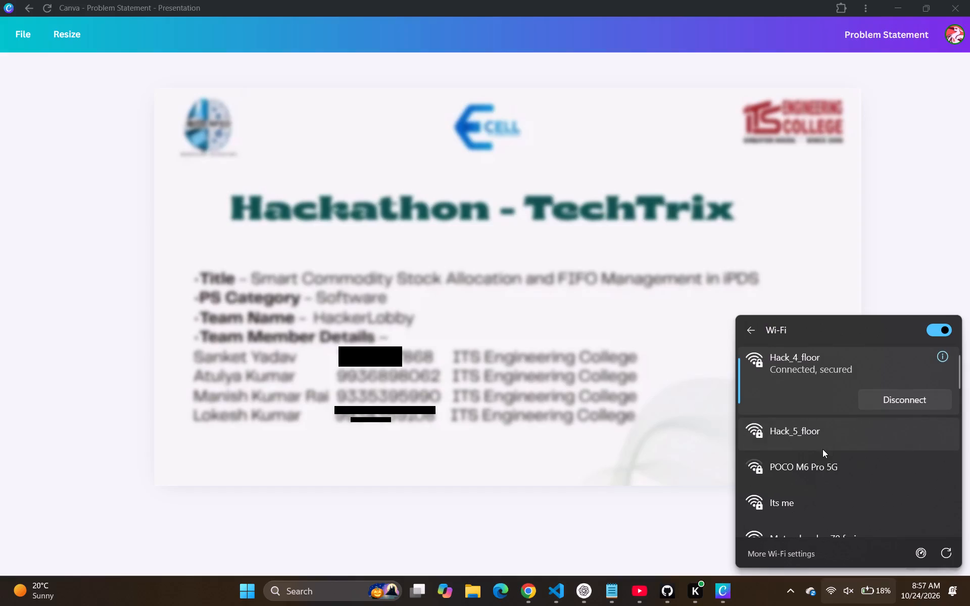
{"action": "left_click", "coordinate": [822, 449]}
{"action": "left_click", "coordinate": [891, 460]}
{"action": "left_click", "coordinate": [731, 256]}
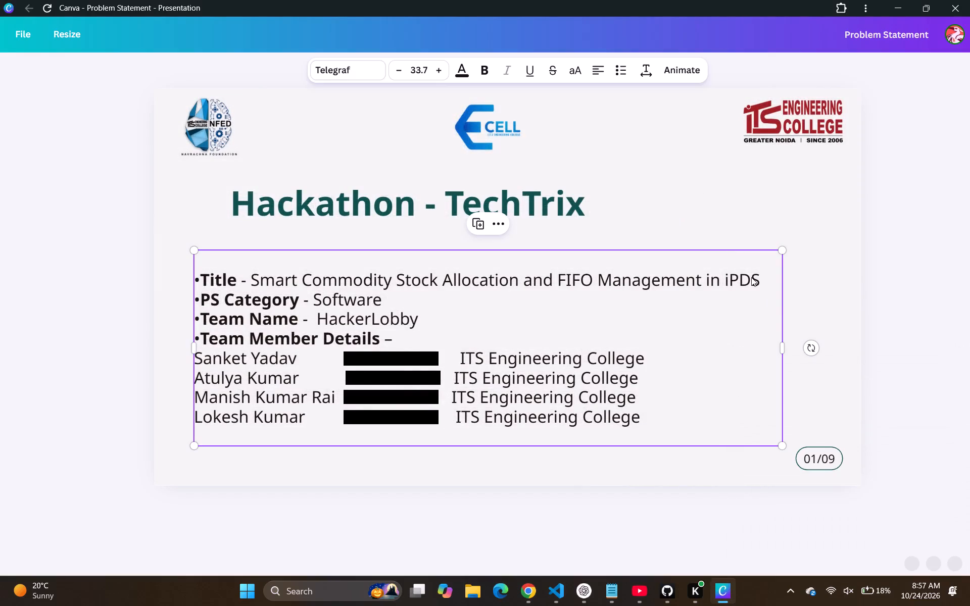
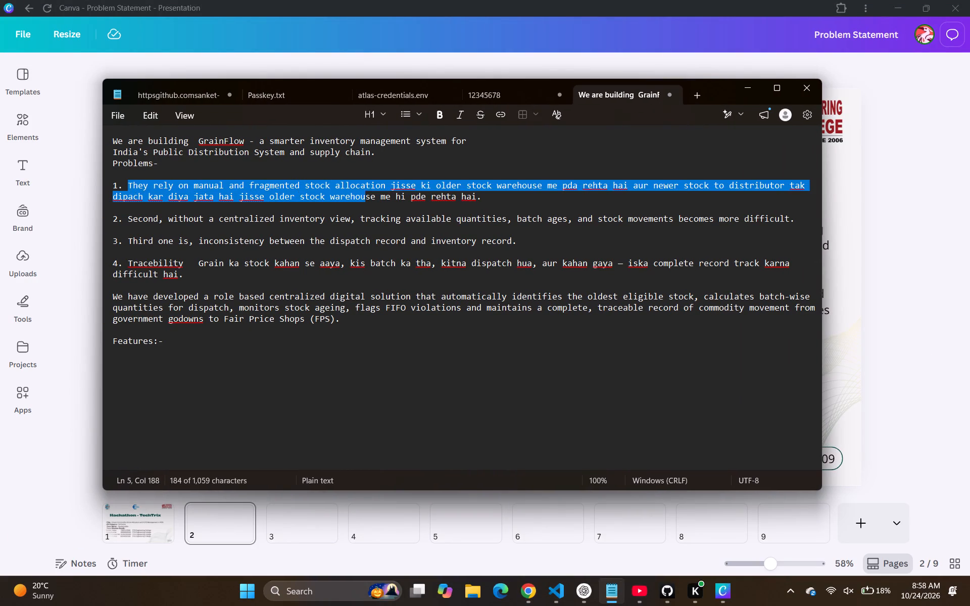
Copy "1. They rely on manual and fragmented stock allocation" from the first problem in the notes, including its number.
{"action": "left_click_drag", "start_coordinate": [366, 194], "coordinate": [385, 186]}
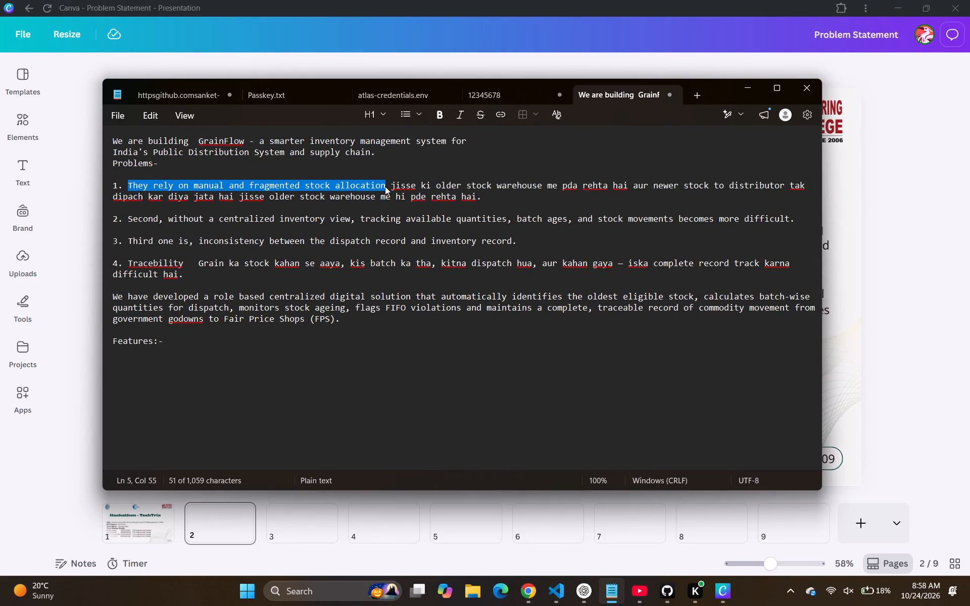
{"action": "key", "text": "ctrl+c"}
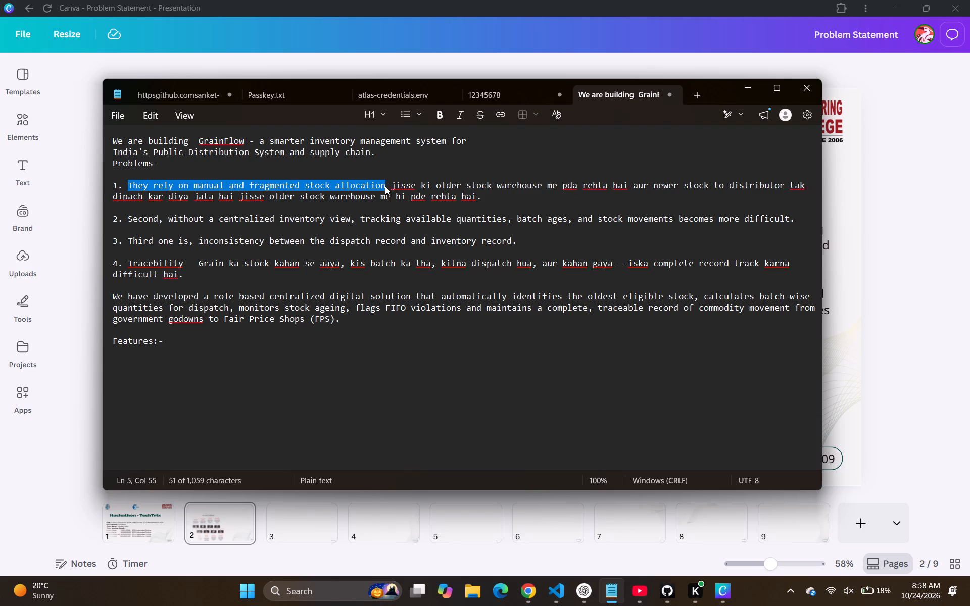
{"action": "left_click", "coordinate": [385, 186]}
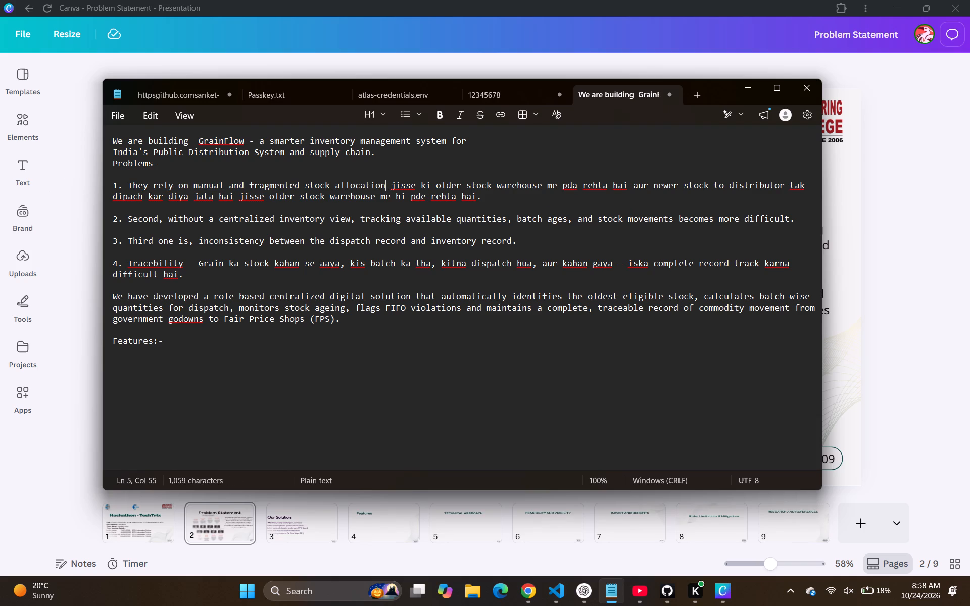
{"action": "left_click", "coordinate": [113, 185]}
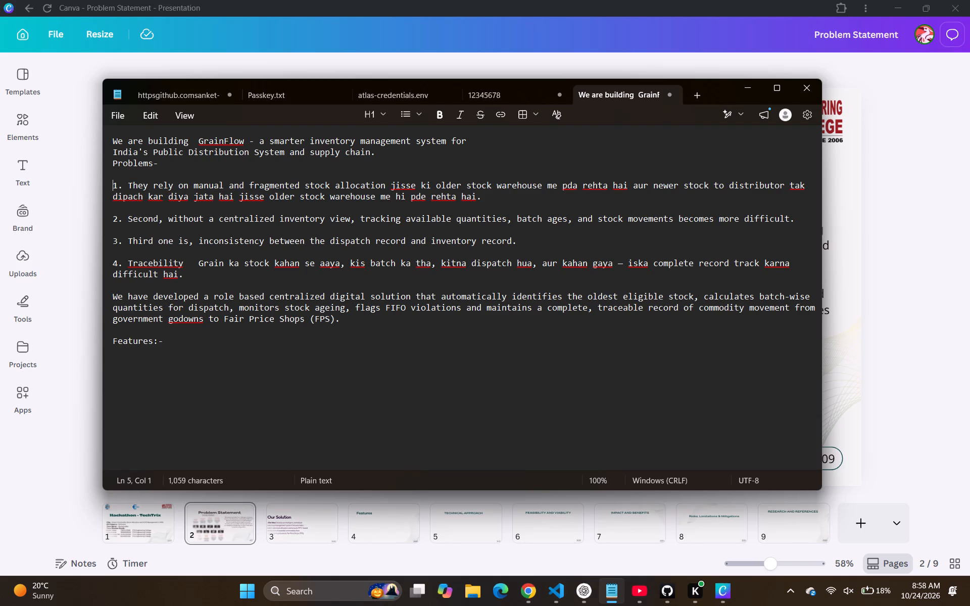
{"action": "left_click_drag", "start_coordinate": [112, 185], "coordinate": [182, 177]}
{"action": "left_click", "coordinate": [182, 177]}
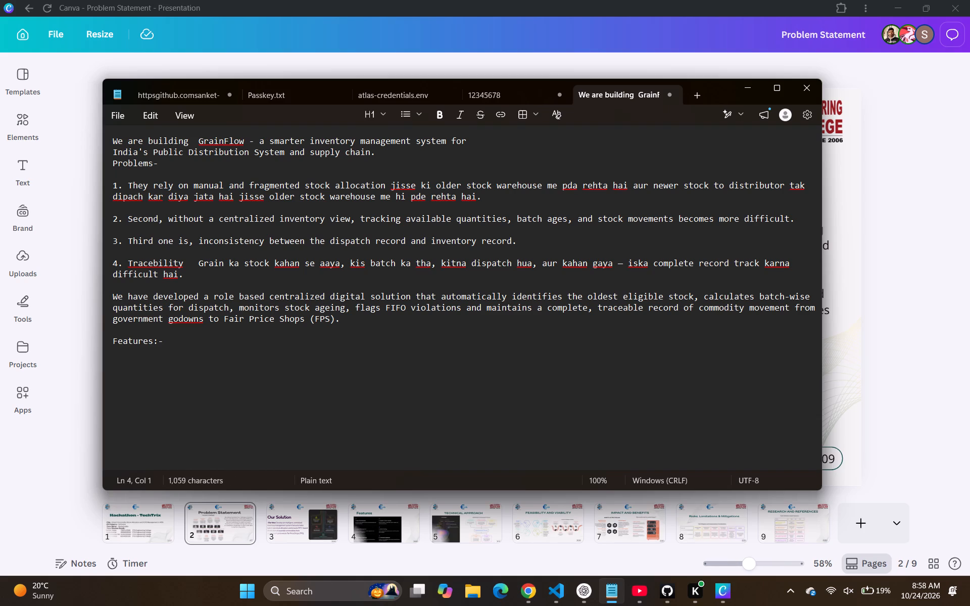
{"action": "left_click_drag", "start_coordinate": [114, 184], "coordinate": [386, 184]}
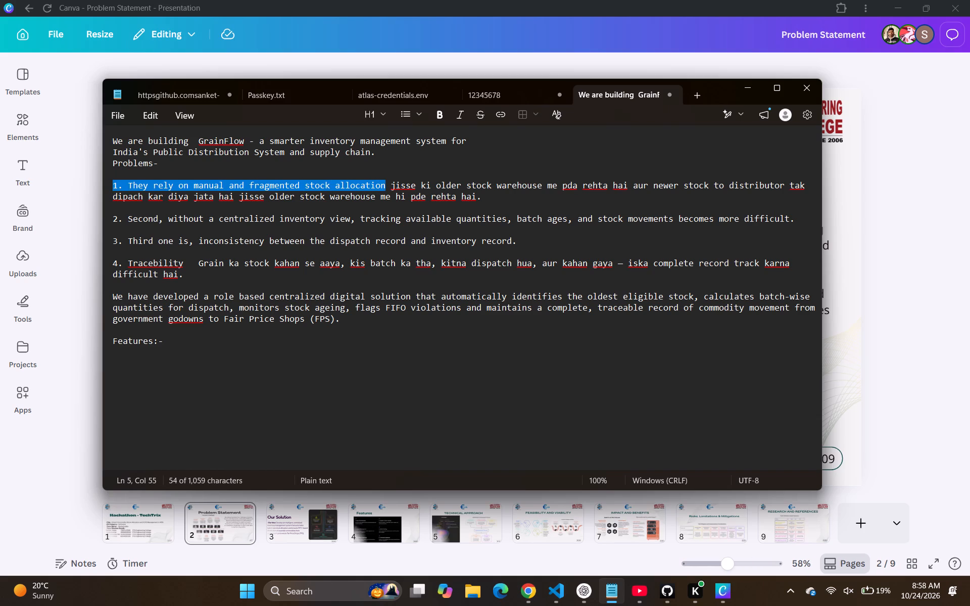
{"action": "key", "text": "ctrl+c"}
{"action": "left_click", "coordinate": [386, 184]}
Switch to the Canva presentation and move the "Government godowns face challenges" paragraph on slide 2 down to just above the page number.
{"action": "key", "text": "alt+Tab"}
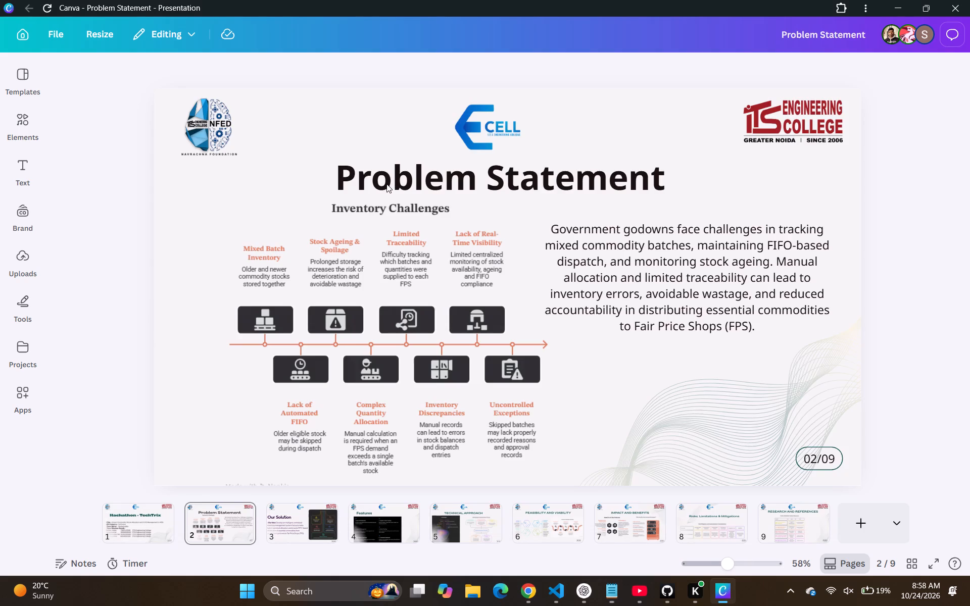
{"action": "double_click", "coordinate": [577, 253]}
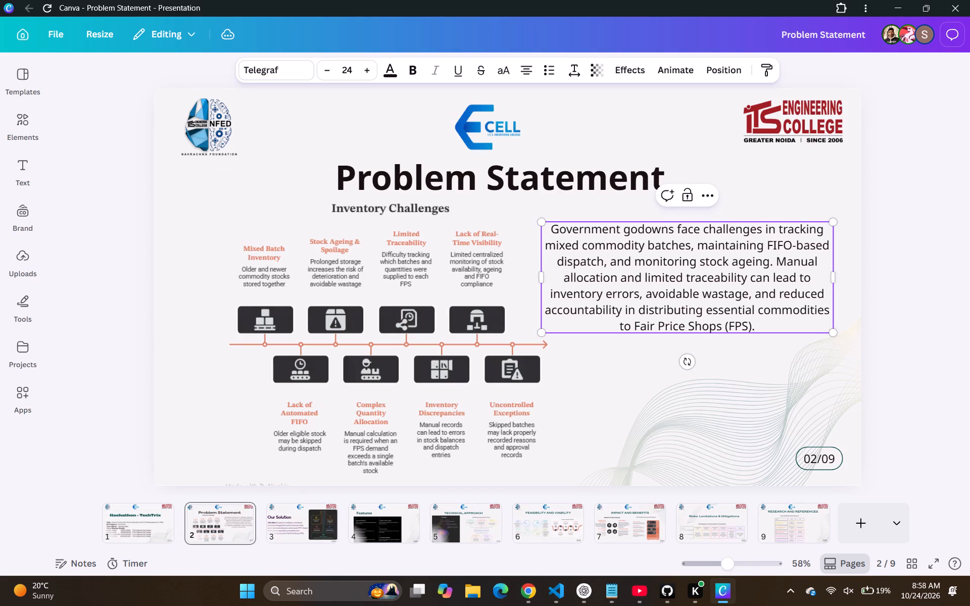
{"action": "left_click_drag", "start_coordinate": [565, 333], "coordinate": [567, 341]}
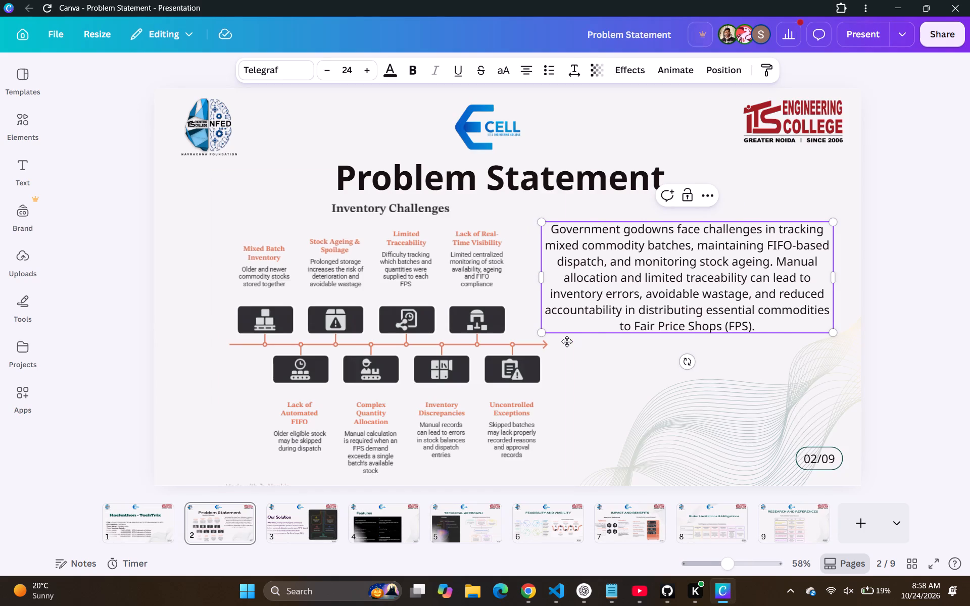
{"action": "left_click_drag", "start_coordinate": [567, 341], "coordinate": [583, 448]}
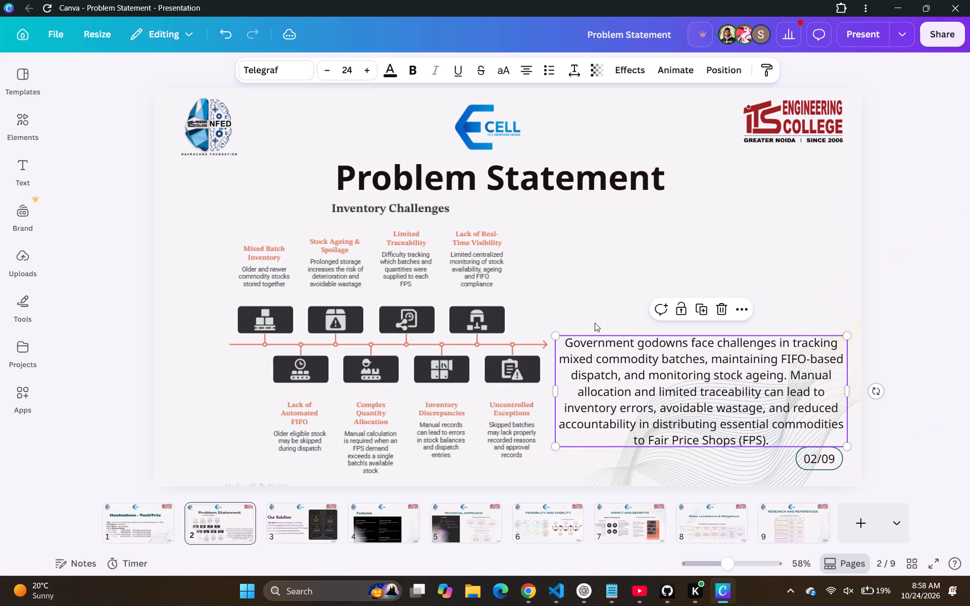
{"action": "left_click", "coordinate": [615, 238]}
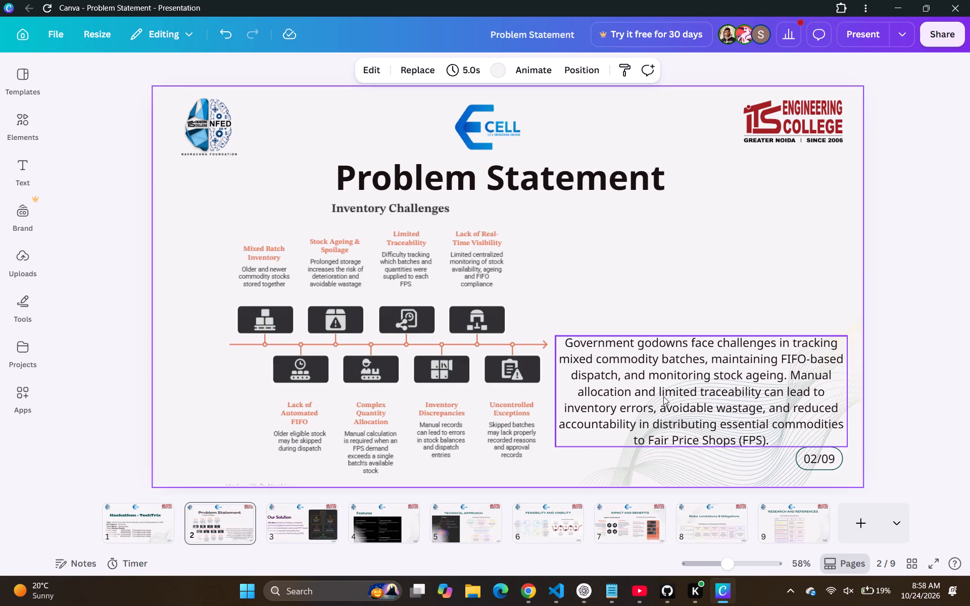
Duplicate the "Government godowns" paragraph and place one copy above the other, just below the Problem Statement title.
{"action": "left_click", "coordinate": [663, 396]}
{"action": "left_click", "coordinate": [701, 308]}
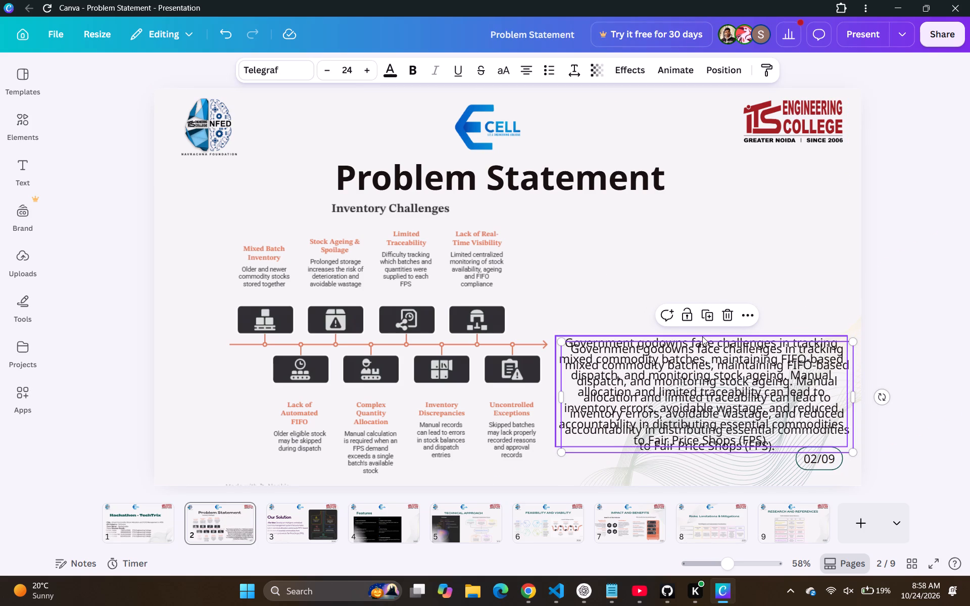
{"action": "left_click_drag", "start_coordinate": [702, 336], "coordinate": [698, 213]}
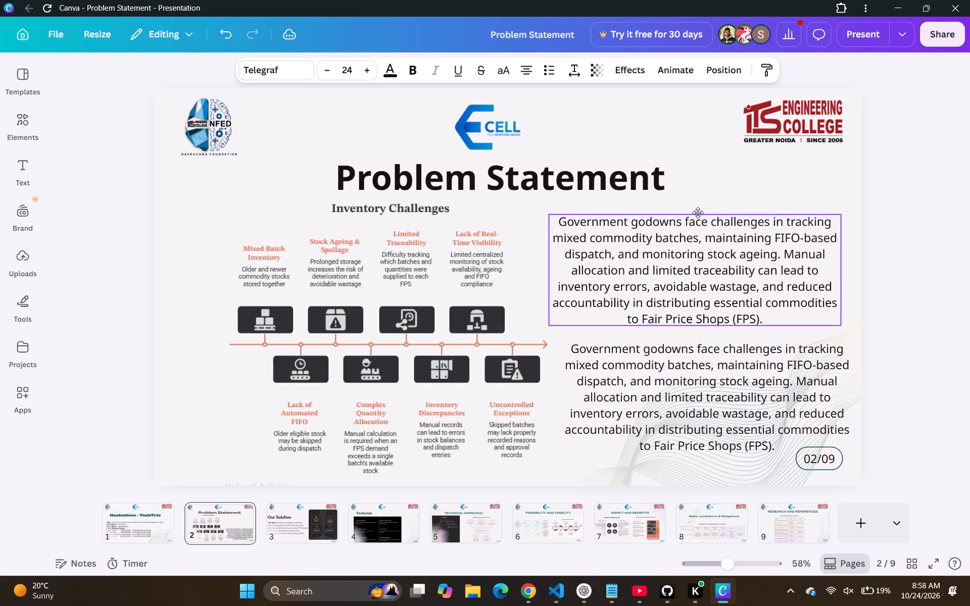
{"action": "left_click_drag", "start_coordinate": [698, 213], "coordinate": [698, 209]}
Replace the upper paragraph's text with the copied first problem and widen its box so the sentence fits on one line.
{"action": "double_click", "coordinate": [659, 246]}
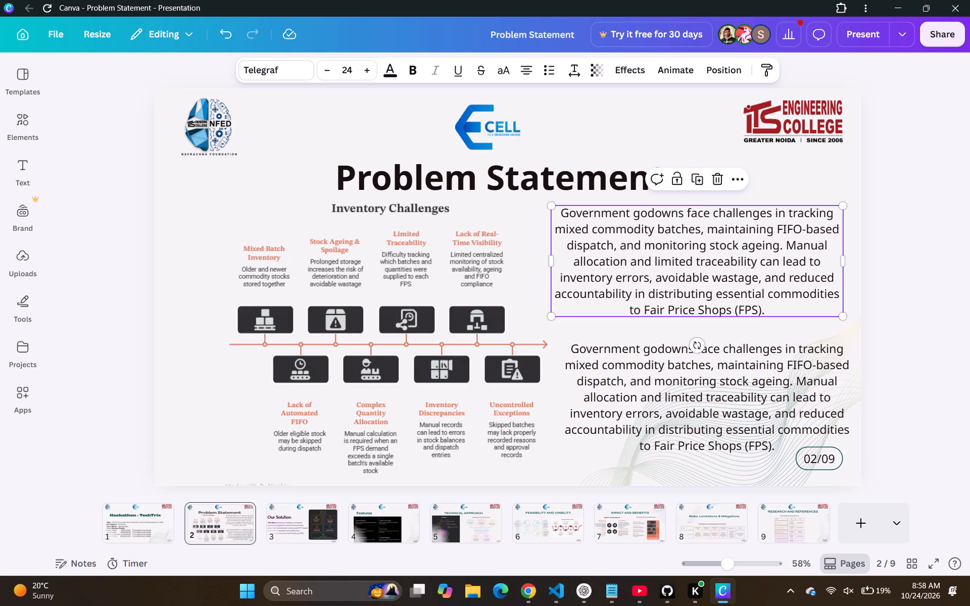
{"action": "triple_click", "coordinate": [659, 246]}
{"action": "key", "text": "BackSpace"}
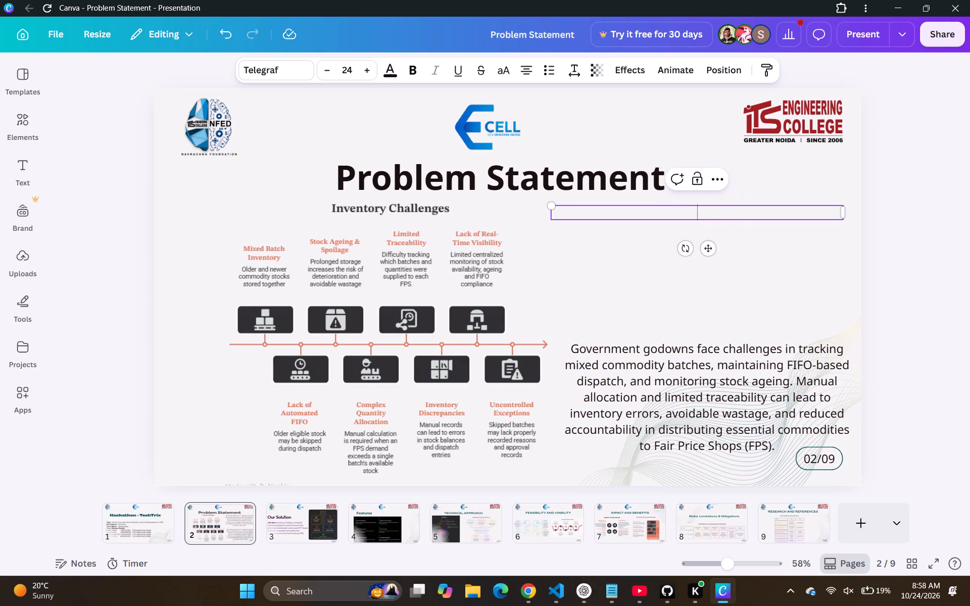
{"action": "key", "text": "ctrl+v"}
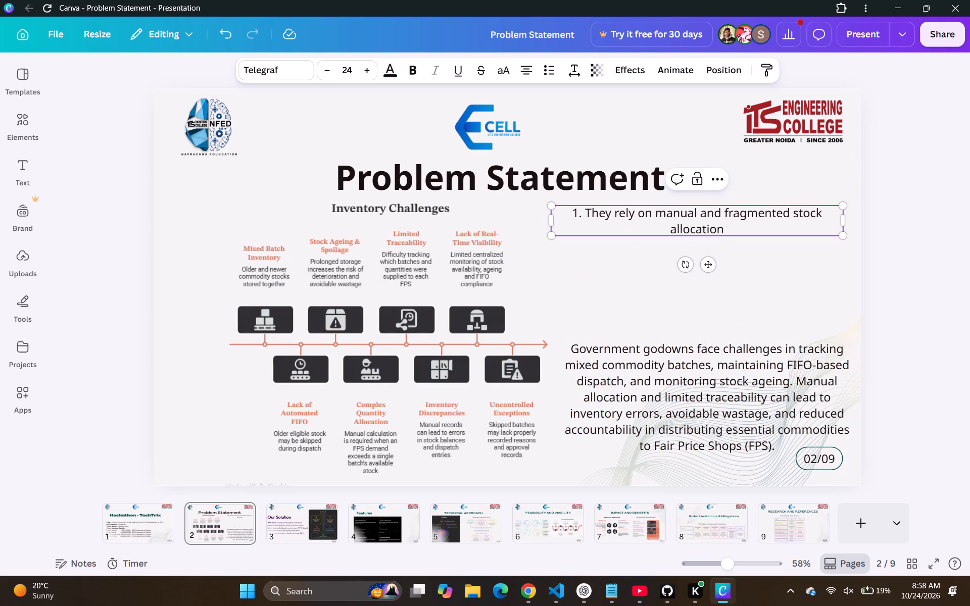
{"action": "left_click_drag", "start_coordinate": [549, 220], "coordinate": [526, 220]}
{"action": "key", "text": "Return"}
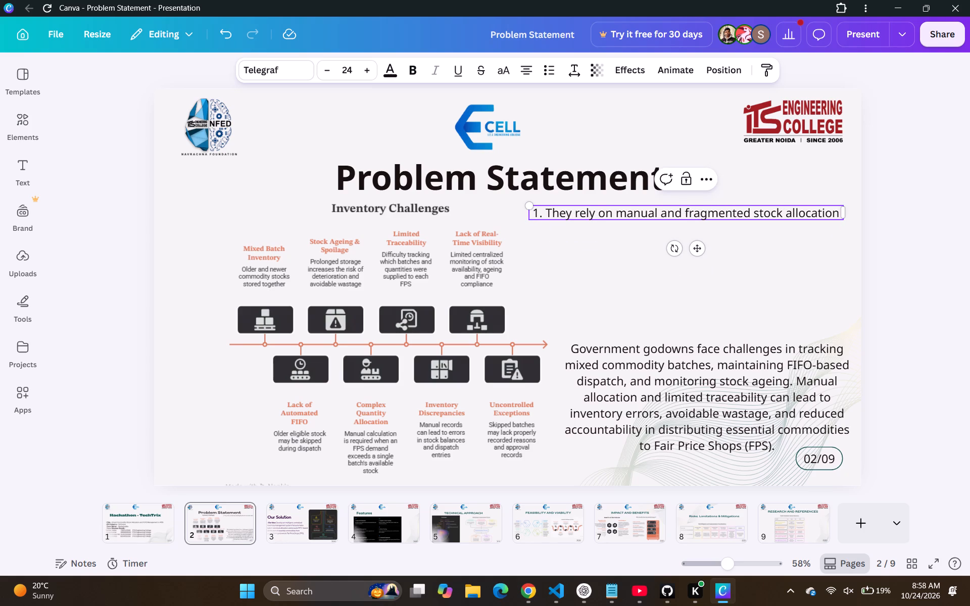
{"action": "left_click", "coordinate": [717, 210]}
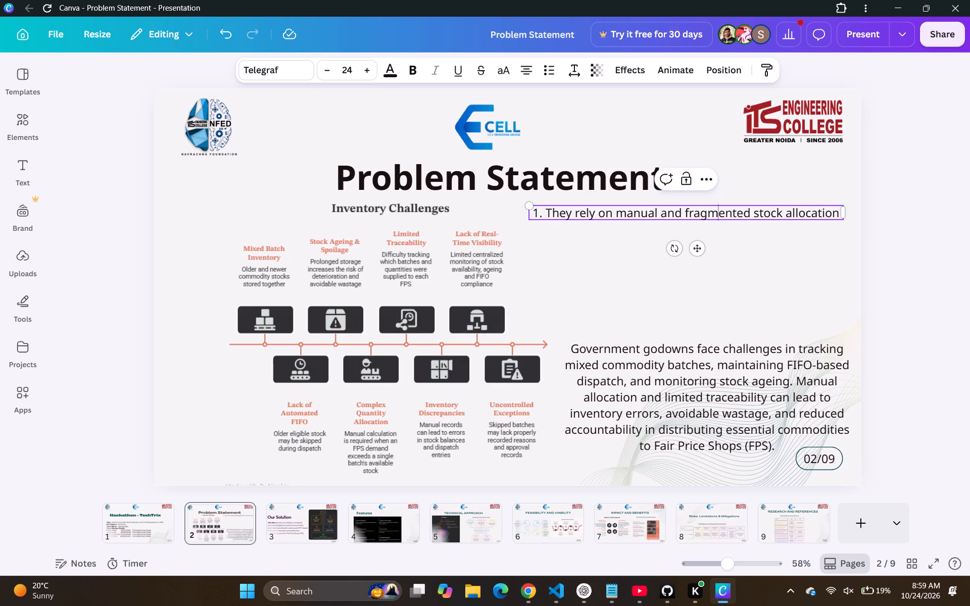
{"action": "left_click", "coordinate": [702, 219]}
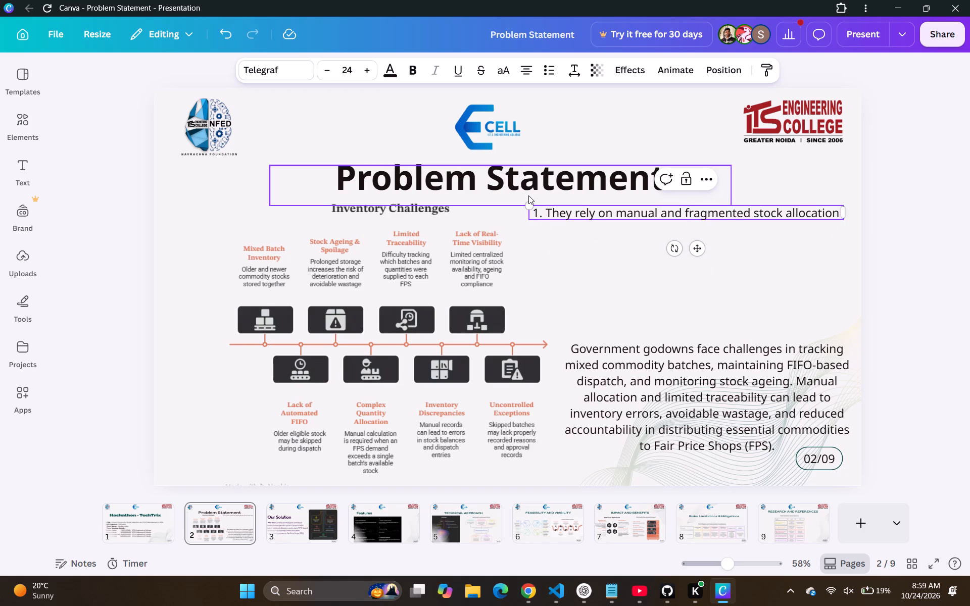
Copy "centralized inventory view" from problem 2 in the Notepad notes and add it on a new line below the first problem in Canva.
{"action": "left_click", "coordinate": [840, 214]}
{"action": "key", "text": "Return"}
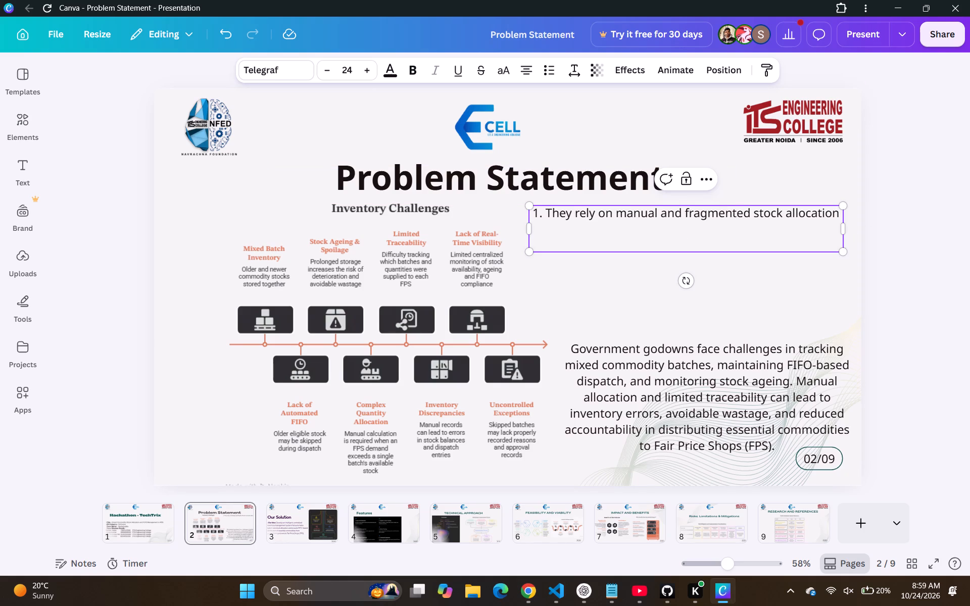
{"action": "key", "text": "alt+Tab"}
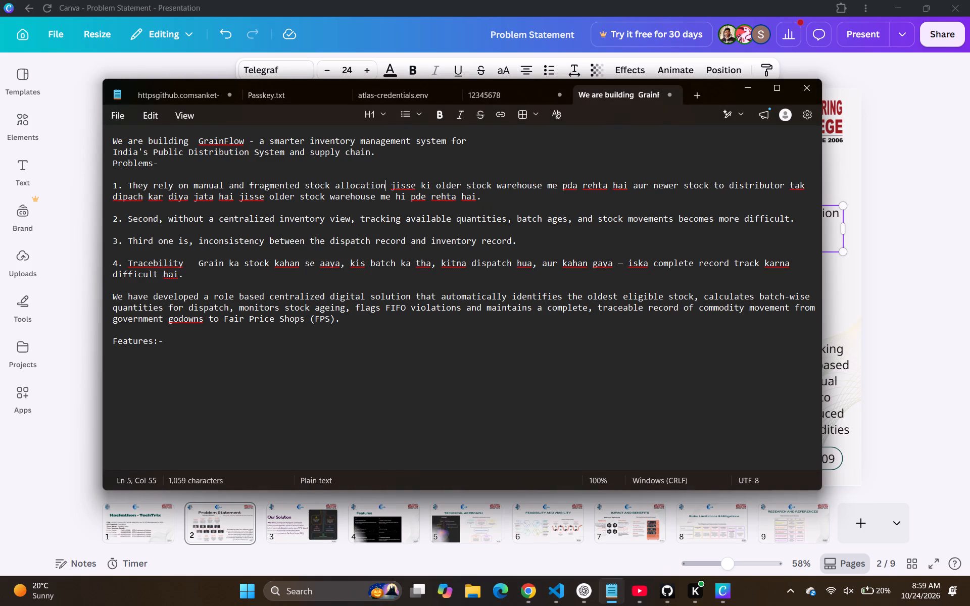
{"action": "left_click_drag", "start_coordinate": [220, 219], "coordinate": [350, 215]}
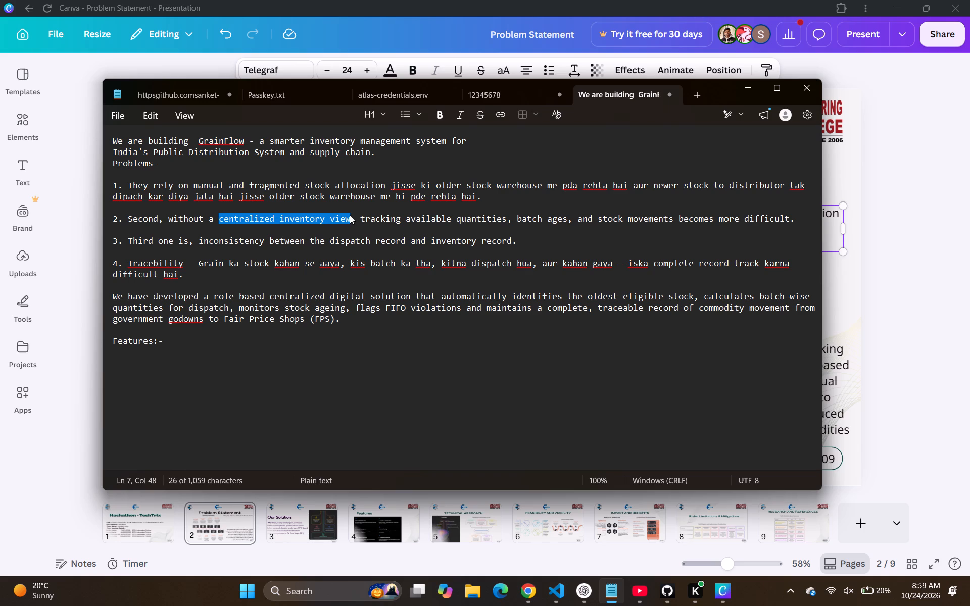
{"action": "key", "text": "ctrl+c"}
{"action": "left_click", "coordinate": [392, 232]}
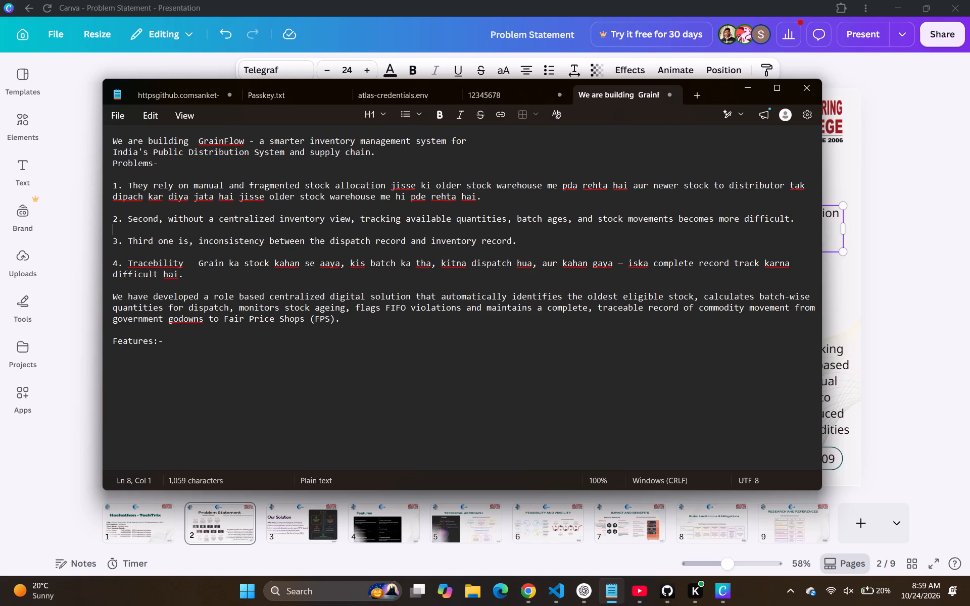
{"action": "key", "text": "alt+Tab"}
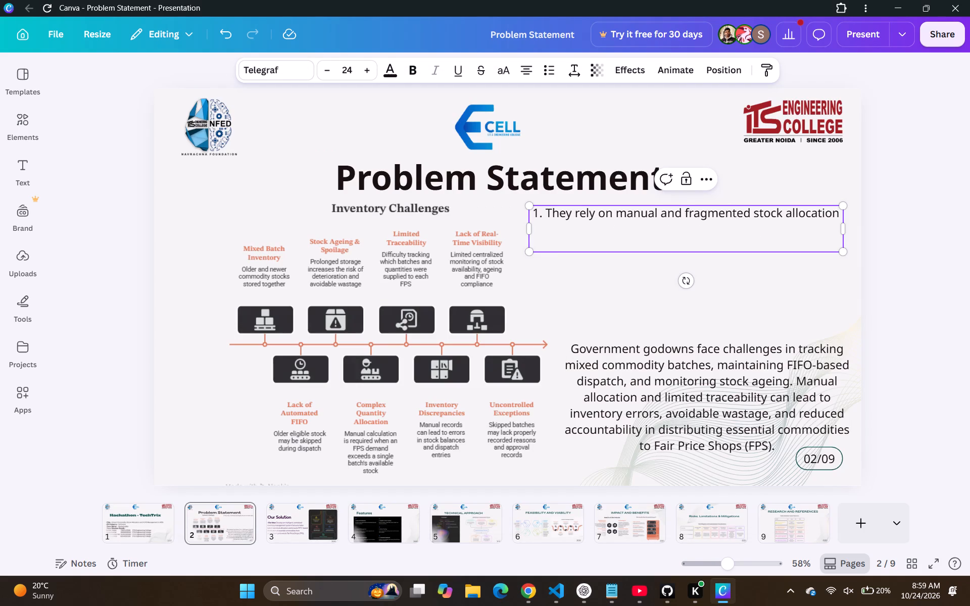
{"action": "key", "text": "ctrl+v"}
Change the second line to read "uncentralized inventory view".
{"action": "left_click", "coordinate": [616, 227]}
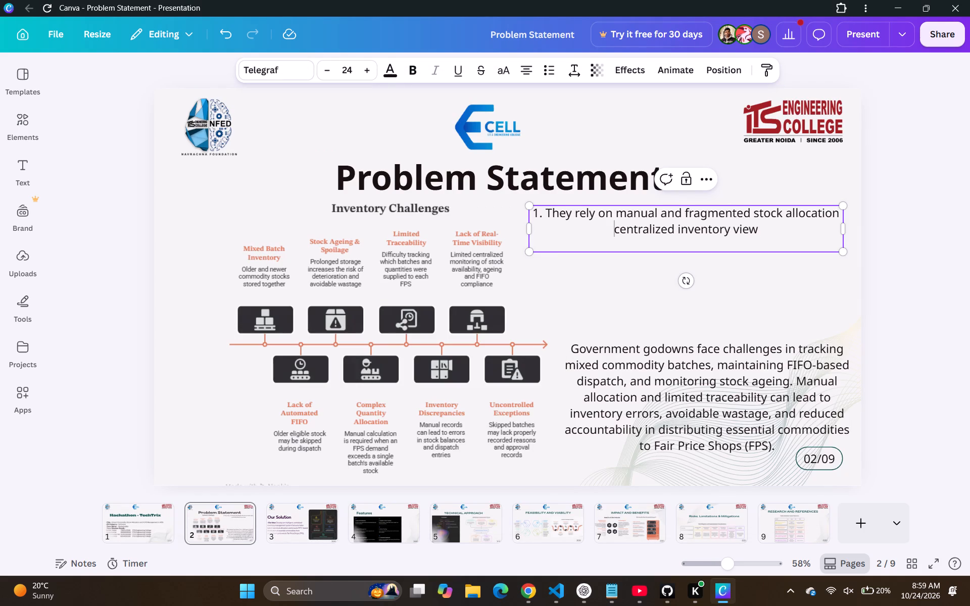
{"action": "type", "text": "un"}
{"action": "key", "text": "Left"}
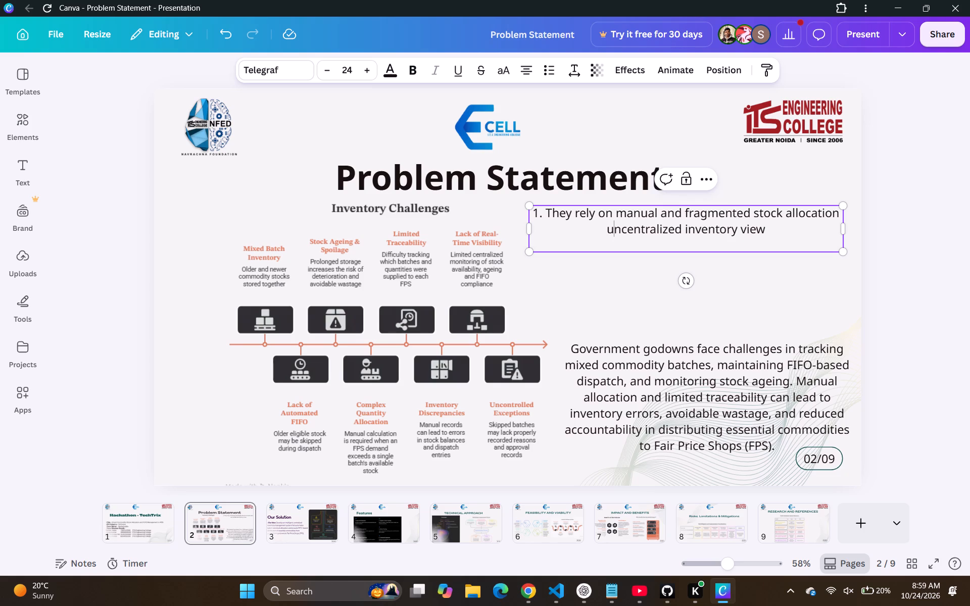
{"action": "key", "text": "Left"}
Left-align the "uncentralized inventory view" line in the upper text box.
{"action": "left_click", "coordinate": [523, 71]}
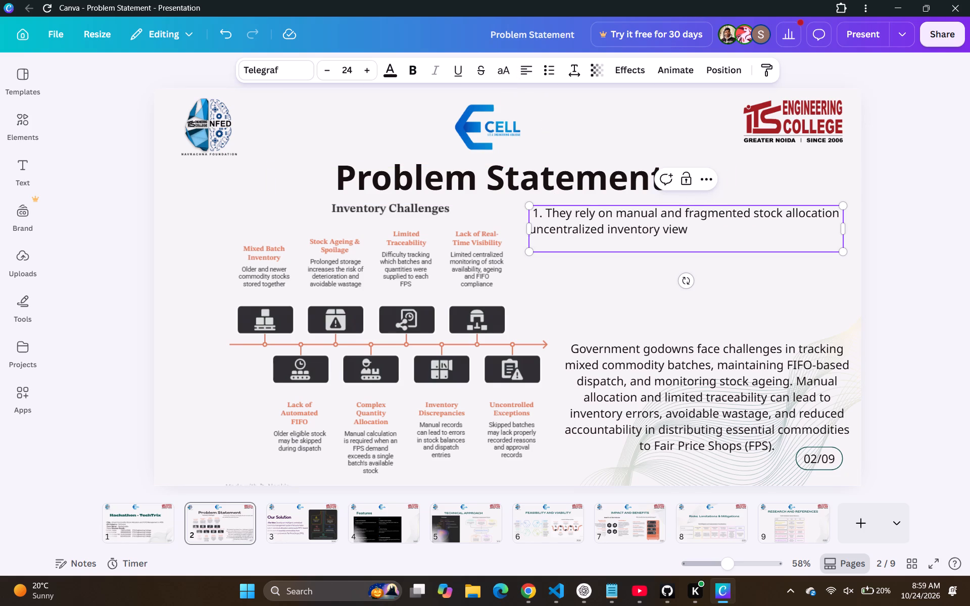
Number the second line 2 and capitalize its first word, so it reads "2. Uncentralized inventory view".
{"action": "key", "text": "Left"}
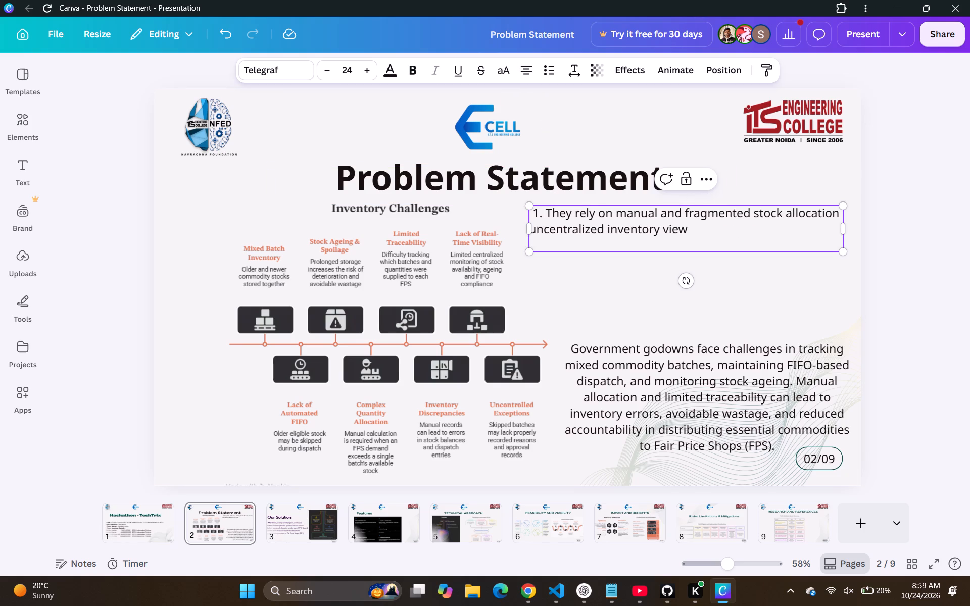
{"action": "left_click", "coordinate": [535, 233]}
{"action": "key", "text": "Left"}
{"action": "key", "text": "space"}
{"action": "type", "text": "2"}
{"action": "type", "text": "."}
{"action": "key", "text": "space"}
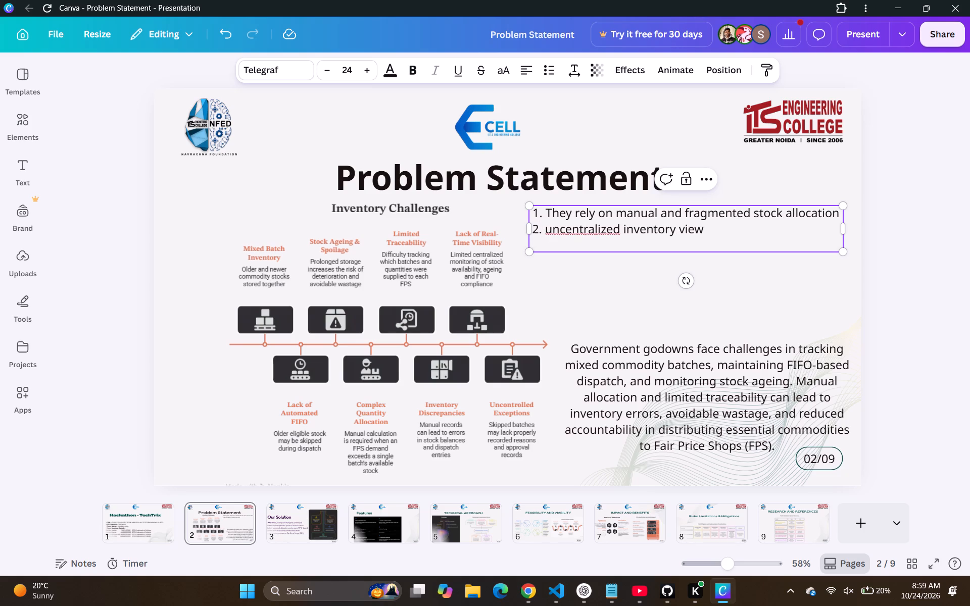
{"action": "key", "text": "Right"}
{"action": "key", "text": "BackSpace"}
{"action": "key", "text": "shift+u"}
Add a full stop at the end of both numbered problem lines.
{"action": "key", "text": "End"}
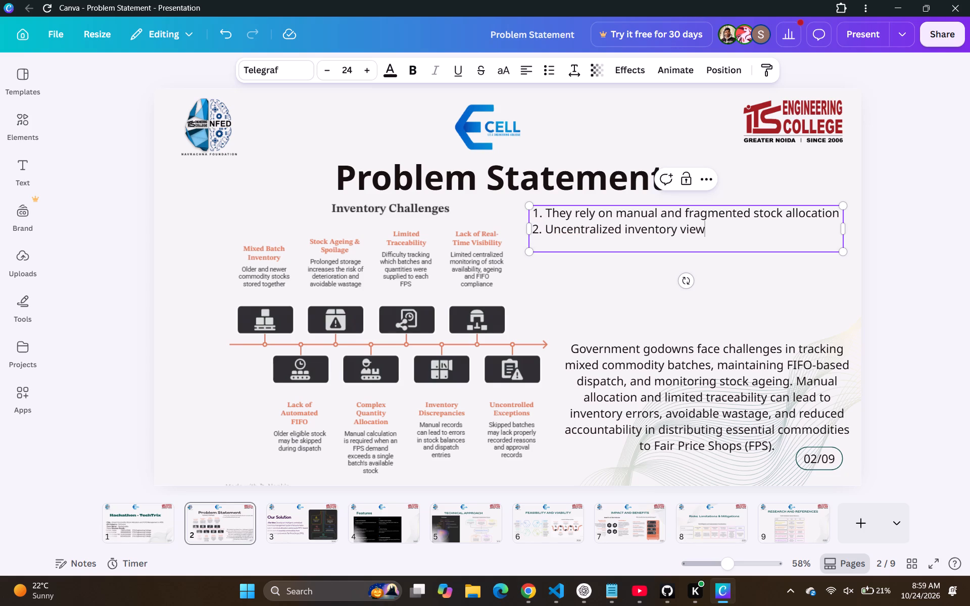
{"action": "key", "text": "period"}
{"action": "key", "text": "Up"}
{"action": "key", "text": "End"}
{"action": "key", "text": "period"}
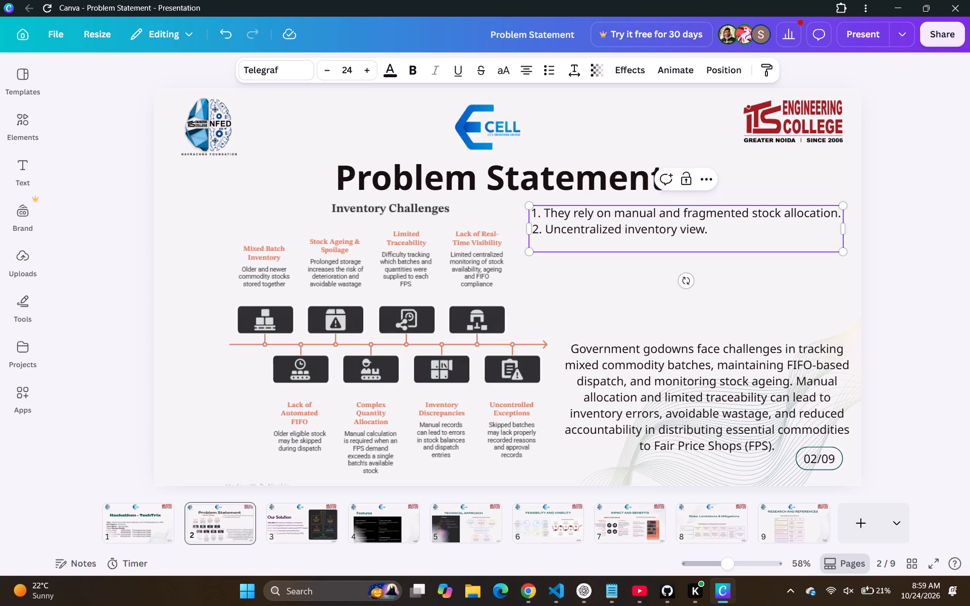
Start a third numbered item below "2. Uncentralized inventory view." in the problem list.
{"action": "key", "text": "Down"}
{"action": "key", "text": "Down"}
{"action": "key", "text": "Up"}
{"action": "key", "text": "End"}
{"action": "key", "text": "Return"}
{"action": "type", "text": "3."}
{"action": "key", "text": "space"}
{"action": "key", "text": "Left"}
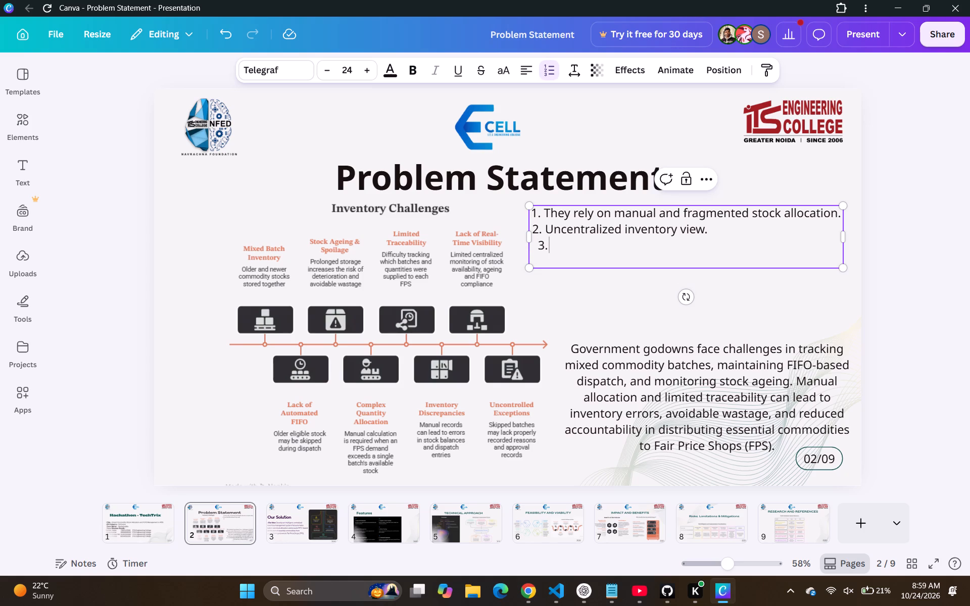
{"action": "key", "text": "Left"}
{"action": "key", "text": "Left"}
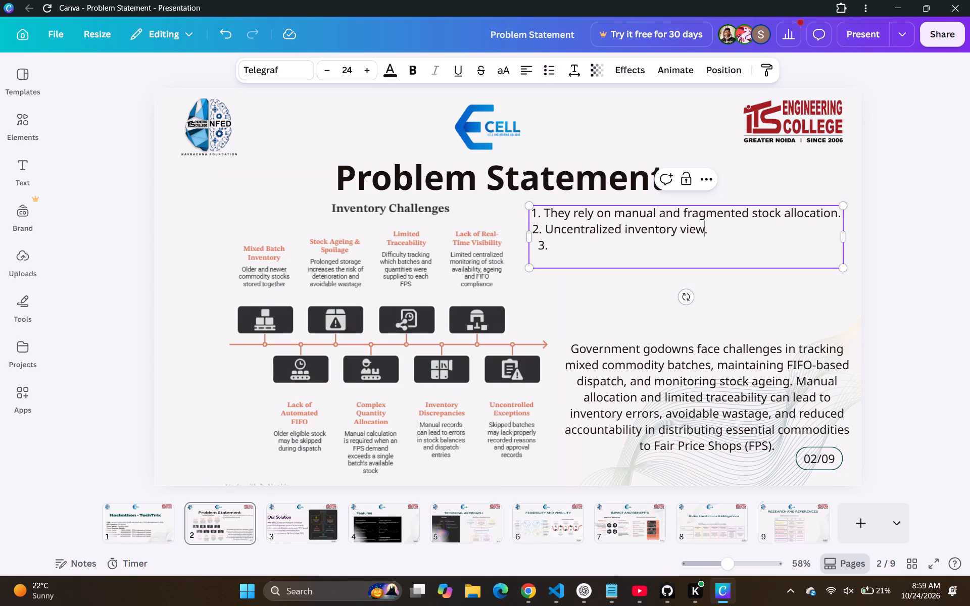
{"action": "left_click", "coordinate": [541, 246]}
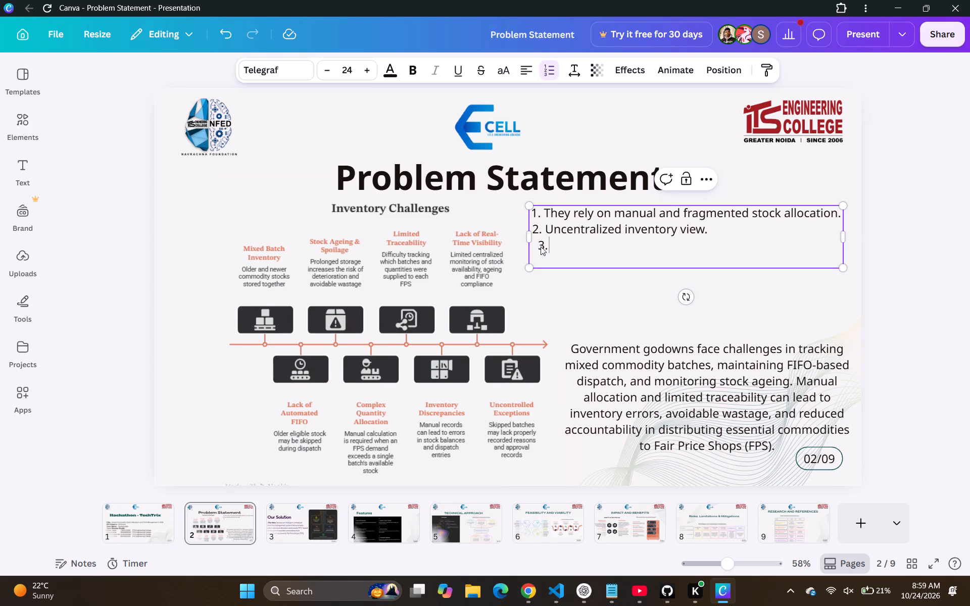
{"action": "left_click", "coordinate": [541, 246]}
Widen the problem list's text box slightly by extending its left edge toward the Inventory Challenges graphic.
{"action": "left_click_drag", "start_coordinate": [526, 234], "coordinate": [519, 235]}
{"action": "left_click_drag", "start_coordinate": [519, 235], "coordinate": [518, 235]}
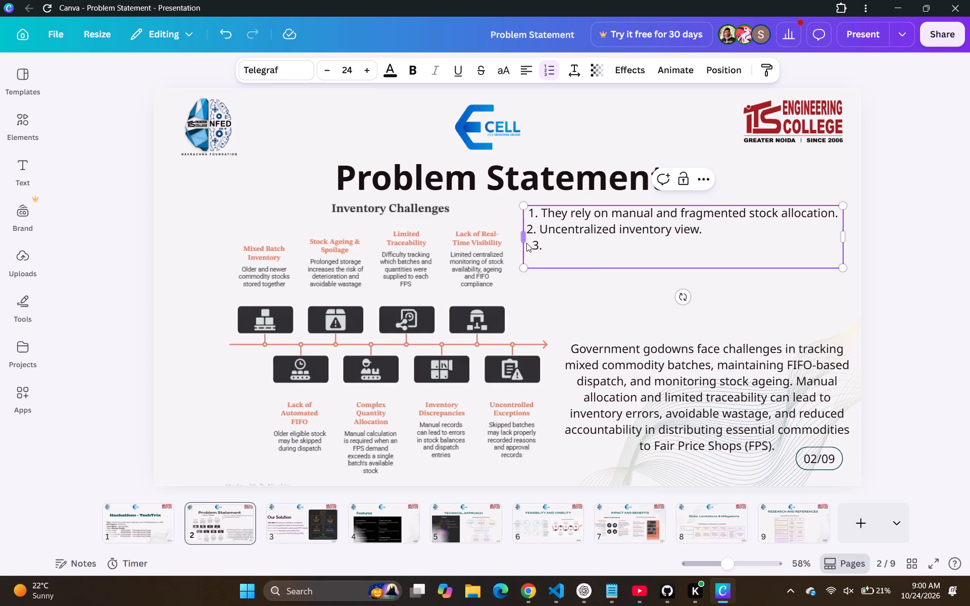
{"action": "left_click", "coordinate": [536, 244]}
Copy "inconsistency between the dispatch record and inventory record." from the Notepad notes into item 3 of the slide's list, capitalizing its first letter.
{"action": "key", "text": "alt+Tab"}
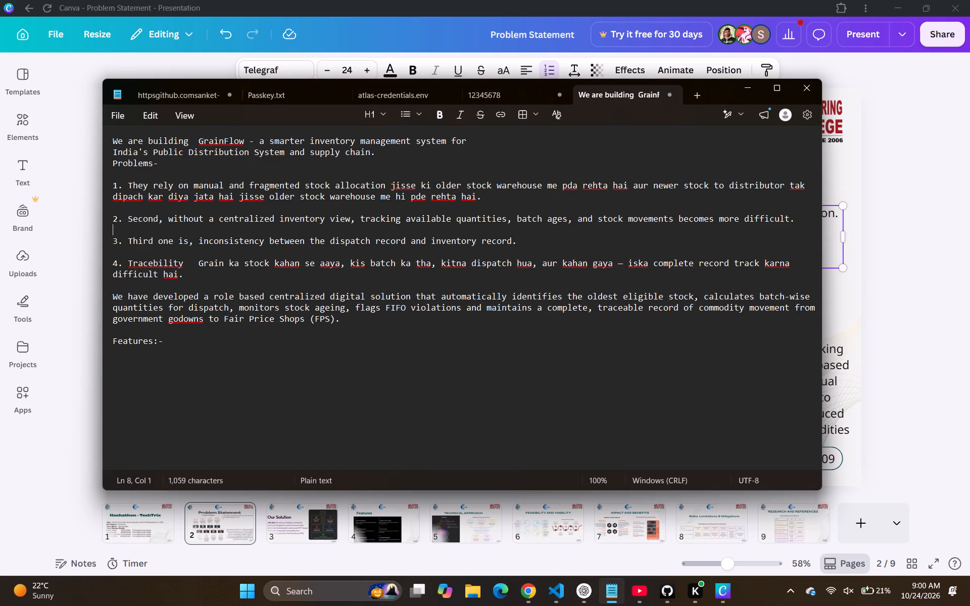
{"action": "left_click", "coordinate": [199, 241]}
{"action": "left_click_drag", "start_coordinate": [199, 241], "coordinate": [406, 237]}
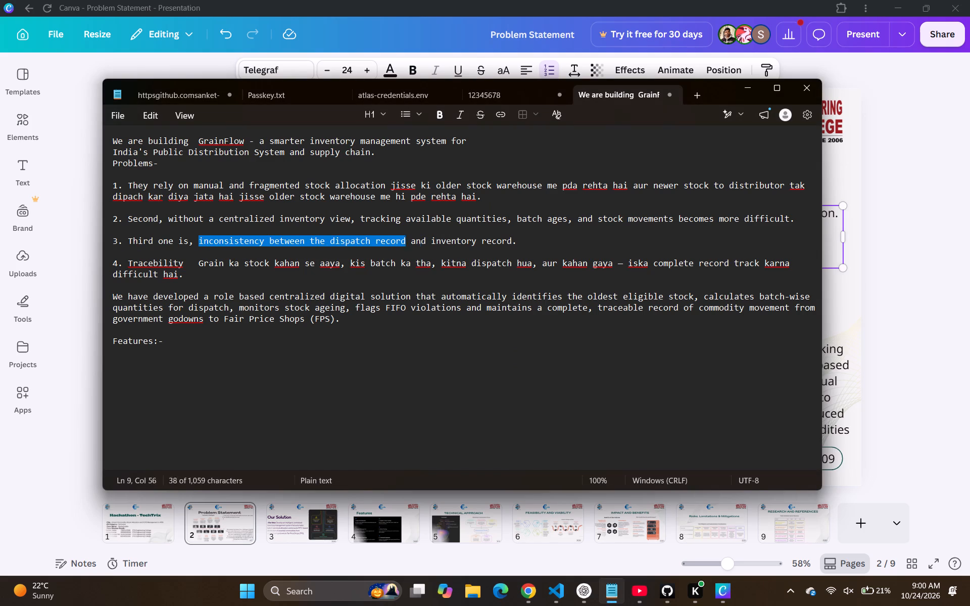
{"action": "left_click_drag", "start_coordinate": [406, 237], "coordinate": [525, 241]}
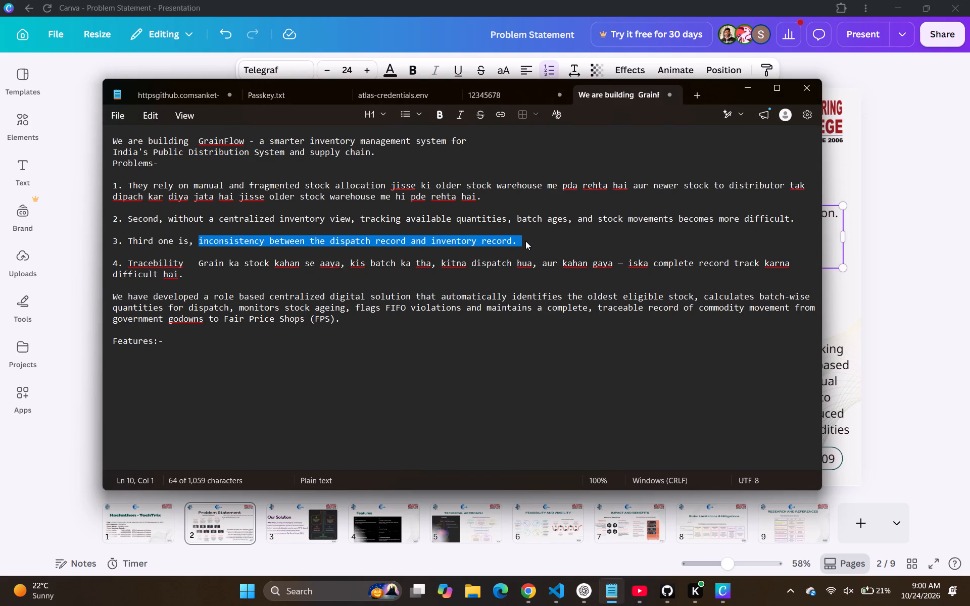
{"action": "key", "text": "ctrl+c"}
{"action": "left_click", "coordinate": [525, 241]}
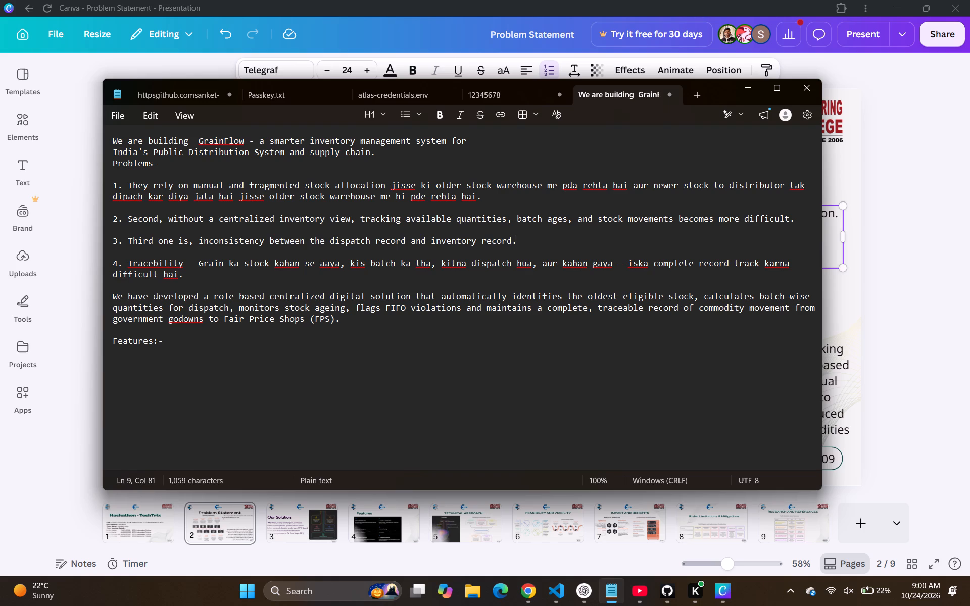
{"action": "key", "text": "alt+Tab"}
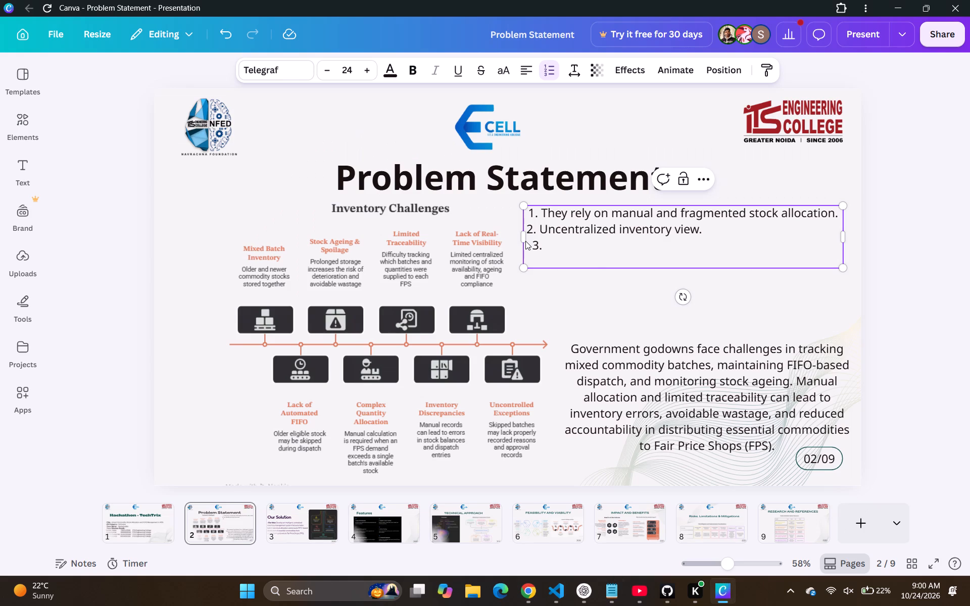
{"action": "key", "text": "ctrl+v"}
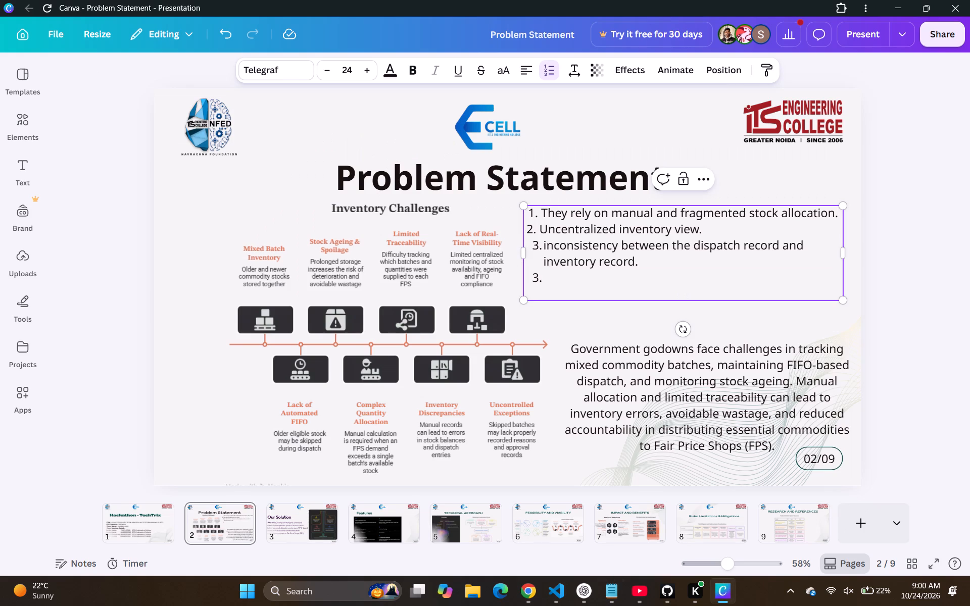
{"action": "left_click", "coordinate": [549, 245]}
{"action": "key", "text": "BackSpace"}
{"action": "key", "text": "shift+i"}
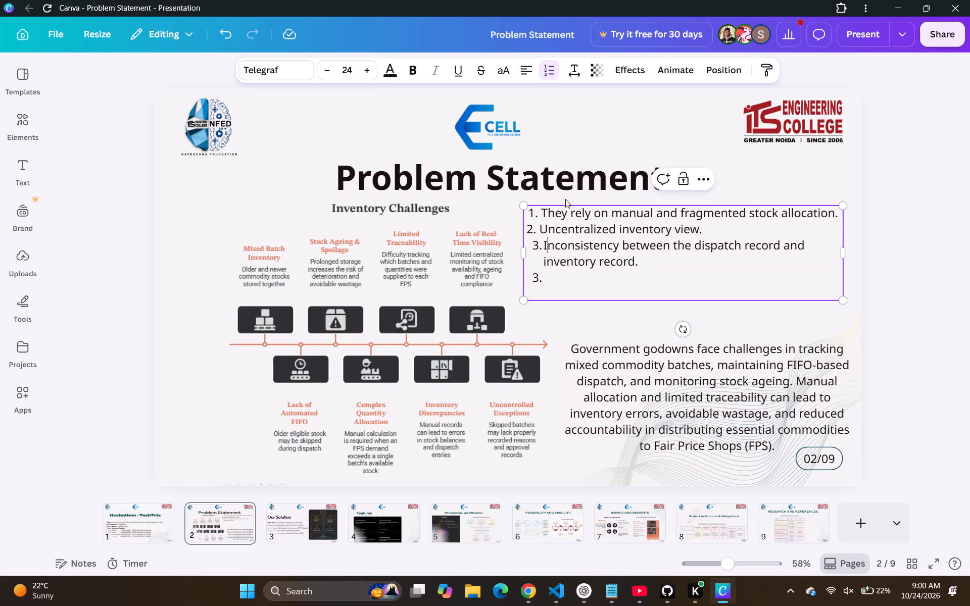
Indent the "2. Uncentralized inventory view." line by one space.
{"action": "left_click", "coordinate": [527, 229]}
{"action": "key", "text": "space"}
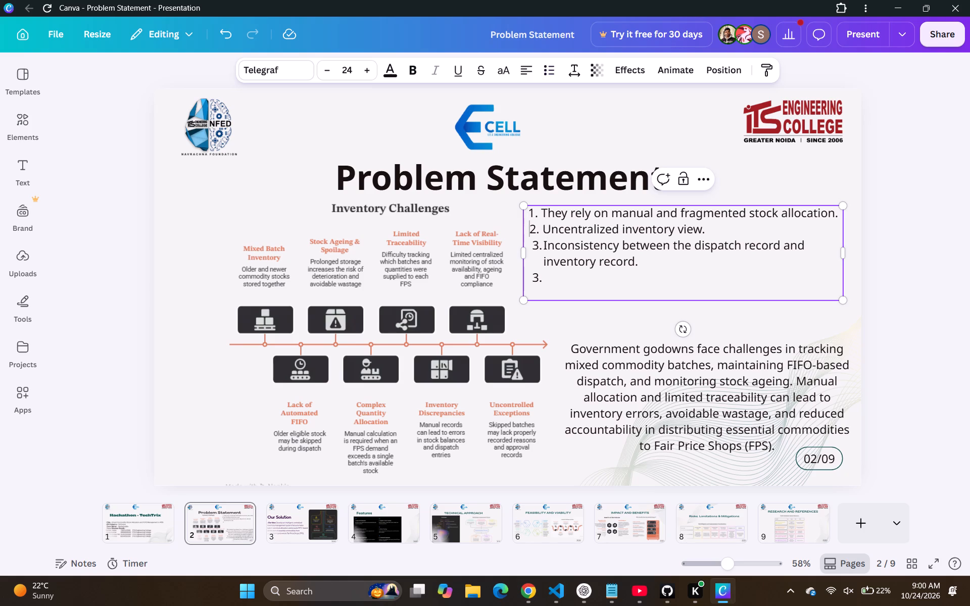
{"action": "key", "text": "Up"}
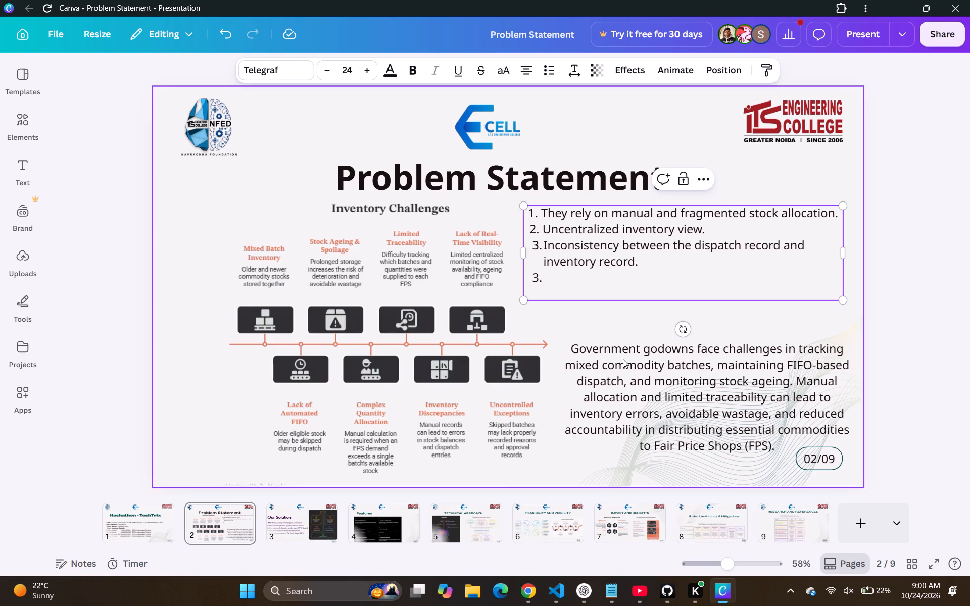
Delete the surplus empty numbered item at the end of the problem list.
{"action": "left_click", "coordinate": [556, 283]}
{"action": "key", "text": "BackSpace"}
{"action": "key", "text": "BackSpace"}
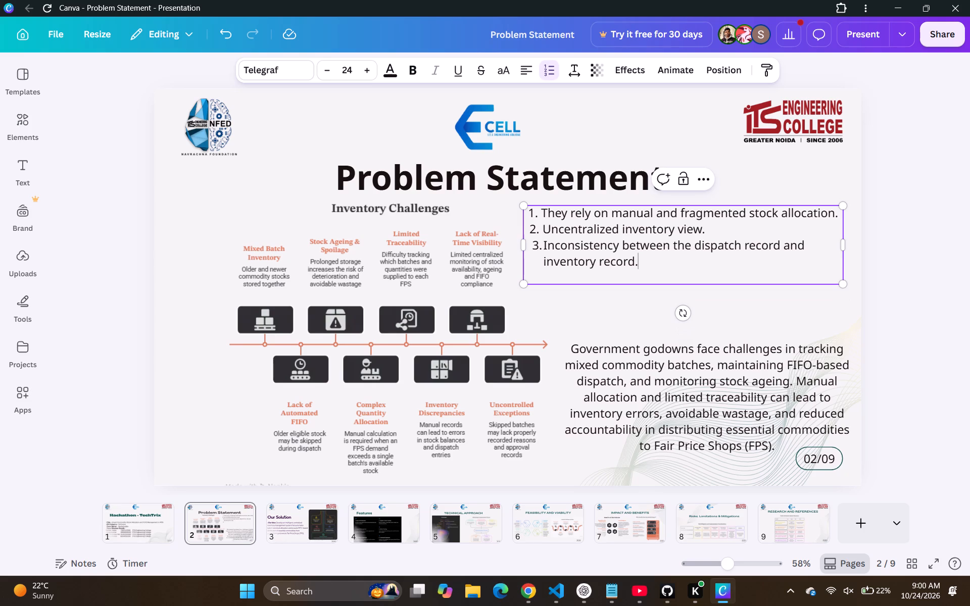
{"action": "key", "text": "Return"}
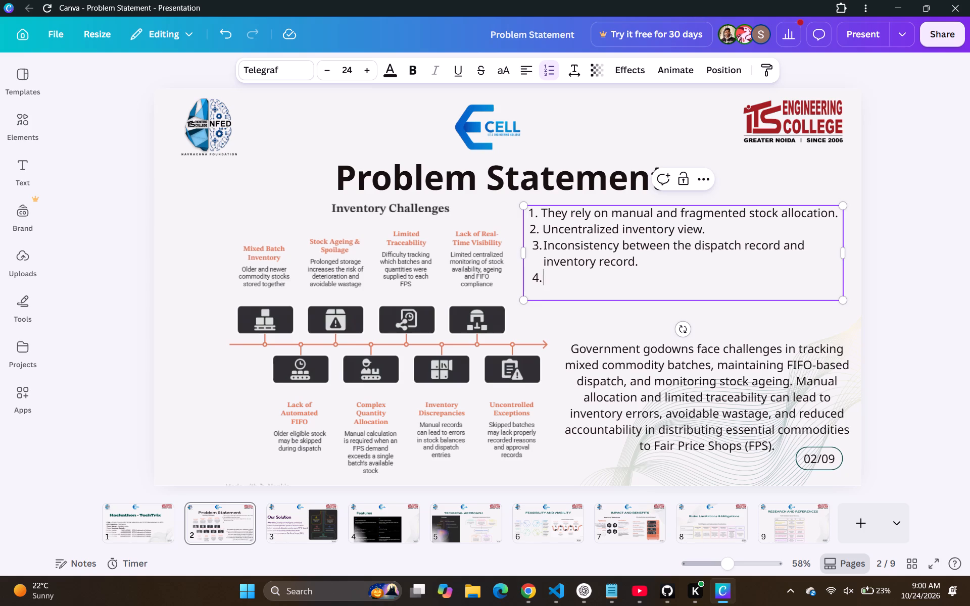
{"action": "key", "text": "alt+Tab"}
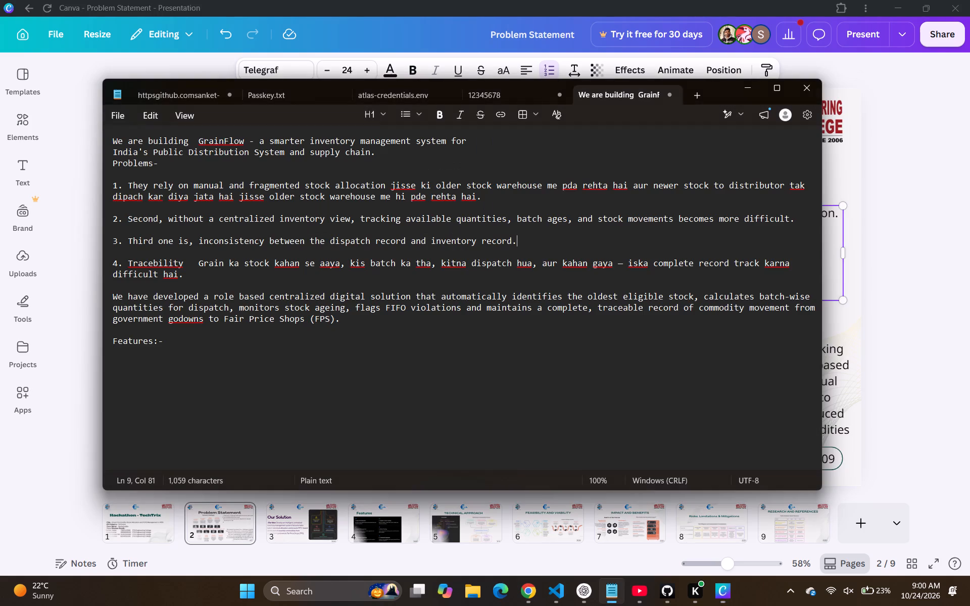
{"action": "left_click", "coordinate": [556, 283]}
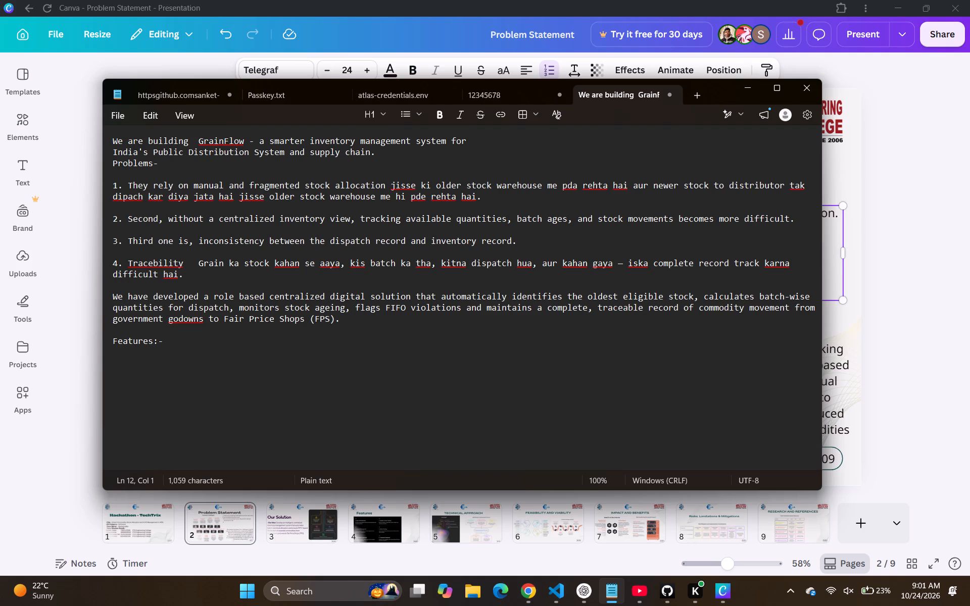
{"action": "left_click", "coordinate": [114, 263]}
{"action": "left_click_drag", "start_coordinate": [113, 266], "coordinate": [186, 263]}
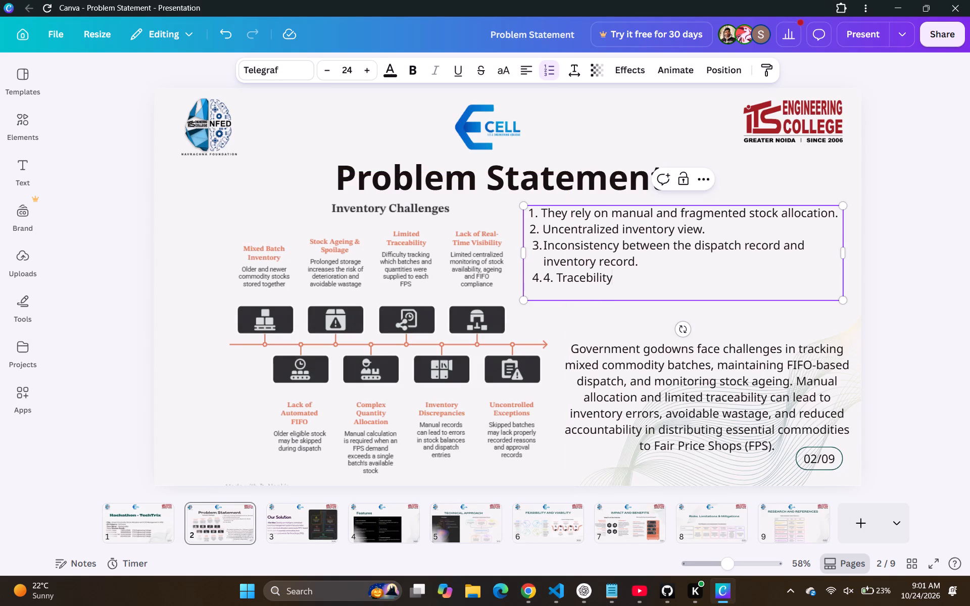
{"action": "left_click", "coordinate": [556, 280]}
{"action": "key", "text": "BackSpace"}
{"action": "key", "text": "BackSpace"}
{"action": "key", "text": "BackSpace"}
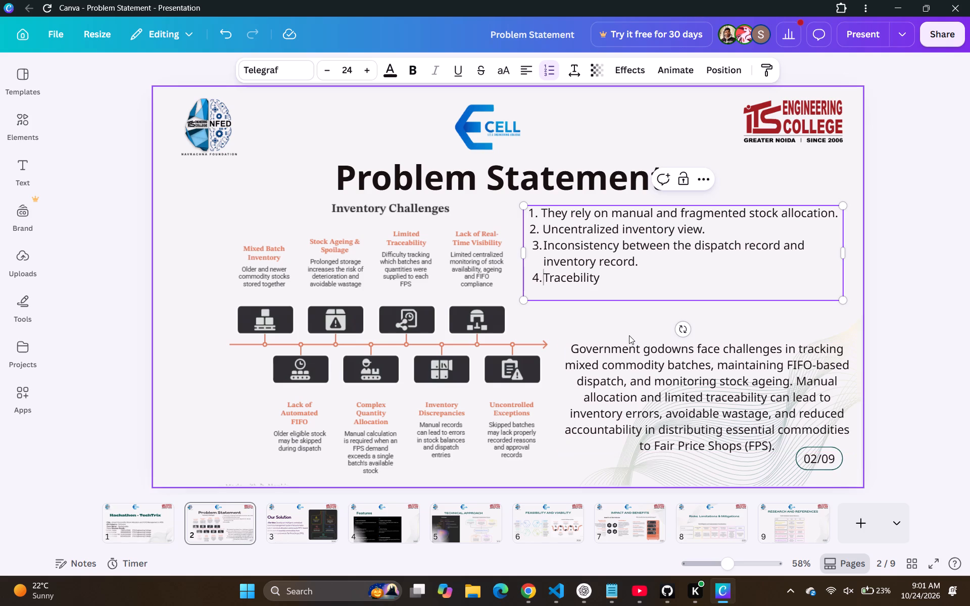
Move the "Government godowns face challenges" paragraph slightly up and to the left, closer beneath the numbered list.
{"action": "left_click", "coordinate": [635, 347]}
{"action": "left_click_drag", "start_coordinate": [635, 347], "coordinate": [634, 333]}
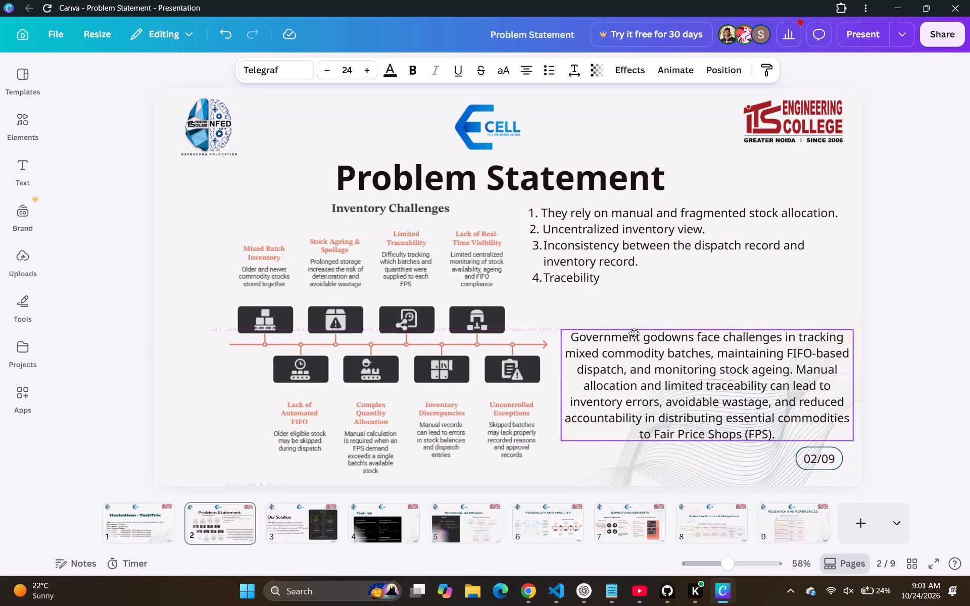
{"action": "left_click_drag", "start_coordinate": [634, 333], "coordinate": [620, 329]}
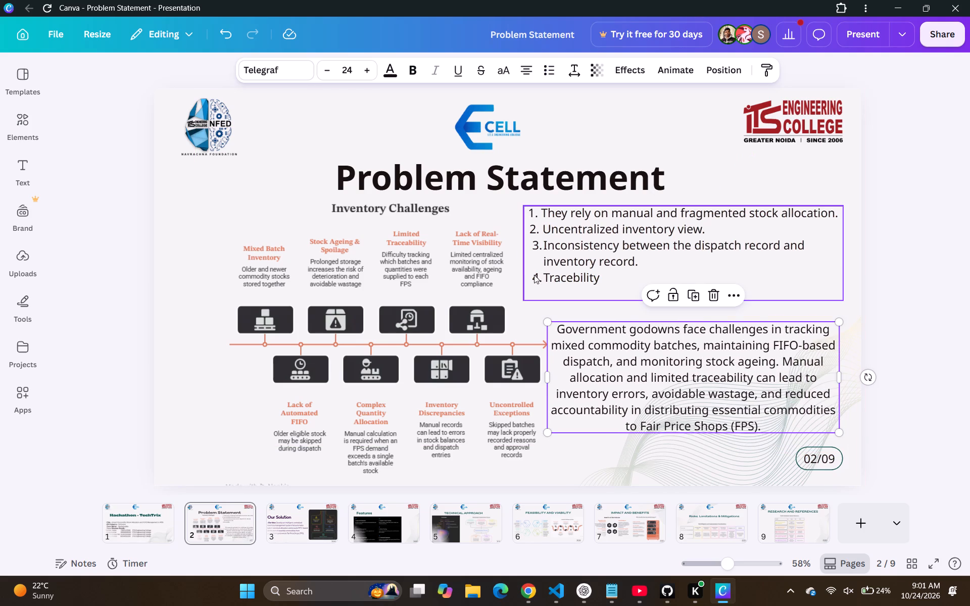
Replace the automatic number of the "Inconsistency between the dispatch record" item with a typed "3." indented by two spaces.
{"action": "left_click", "coordinate": [530, 233]}
{"action": "left_click", "coordinate": [530, 233]}
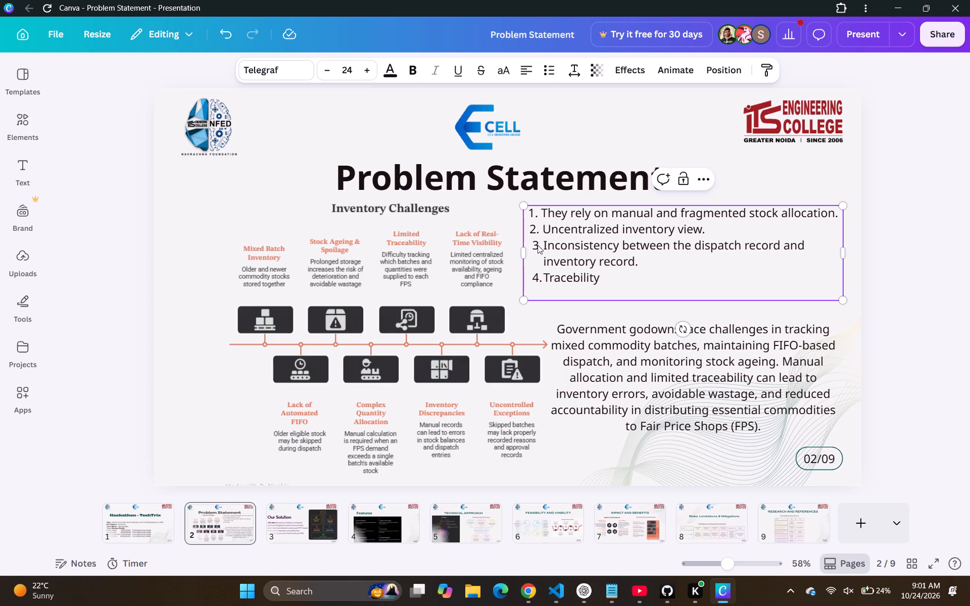
{"action": "key", "text": "Down"}
{"action": "key", "text": "Left"}
{"action": "left_click", "coordinate": [544, 246]}
{"action": "key", "text": "BackSpace"}
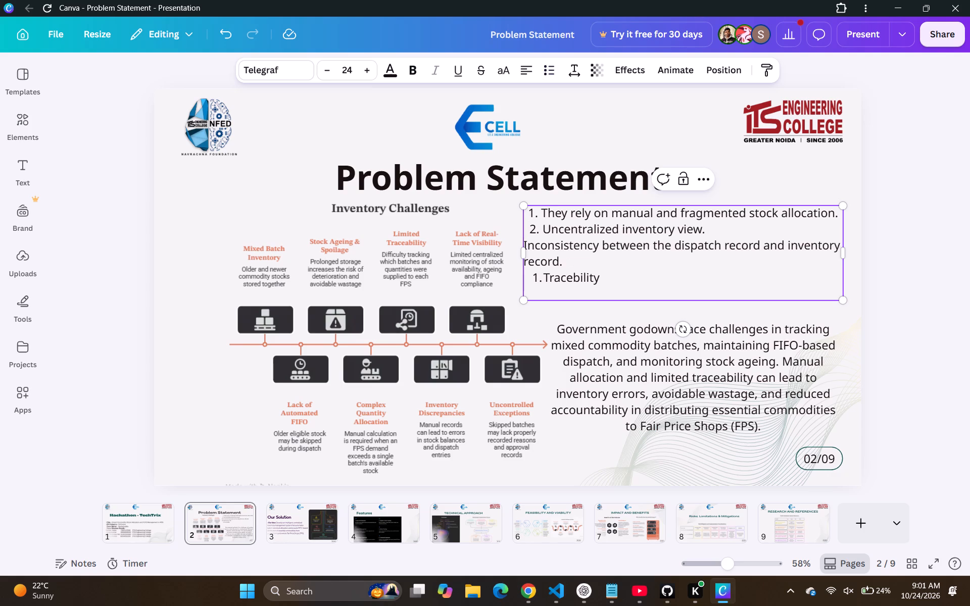
{"action": "key", "text": "3"}
{"action": "key", "text": "period"}
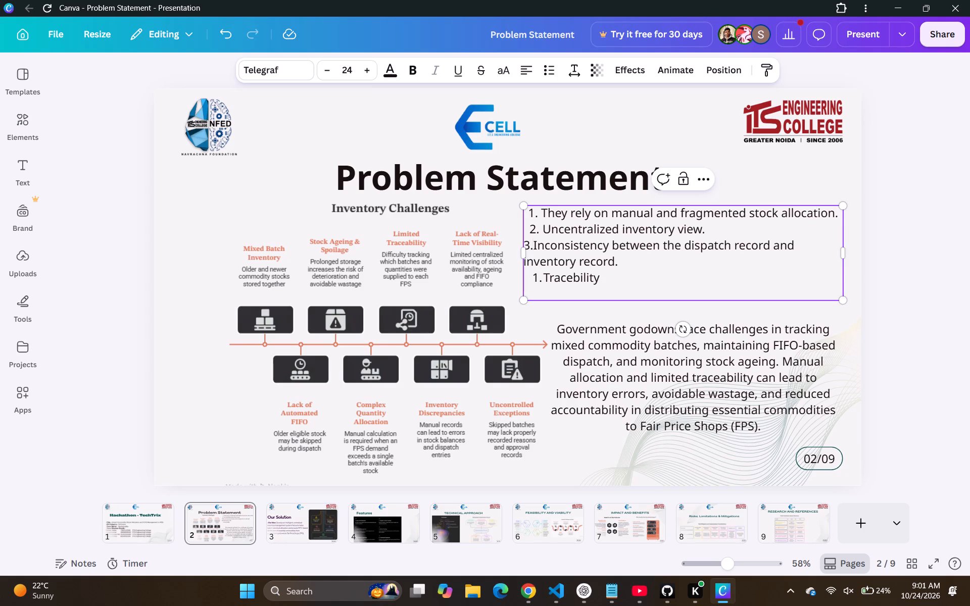
{"action": "key", "text": "Left"}
{"action": "key", "text": "Left"}
{"action": "key", "text": "space"}
{"action": "key", "text": "space"}
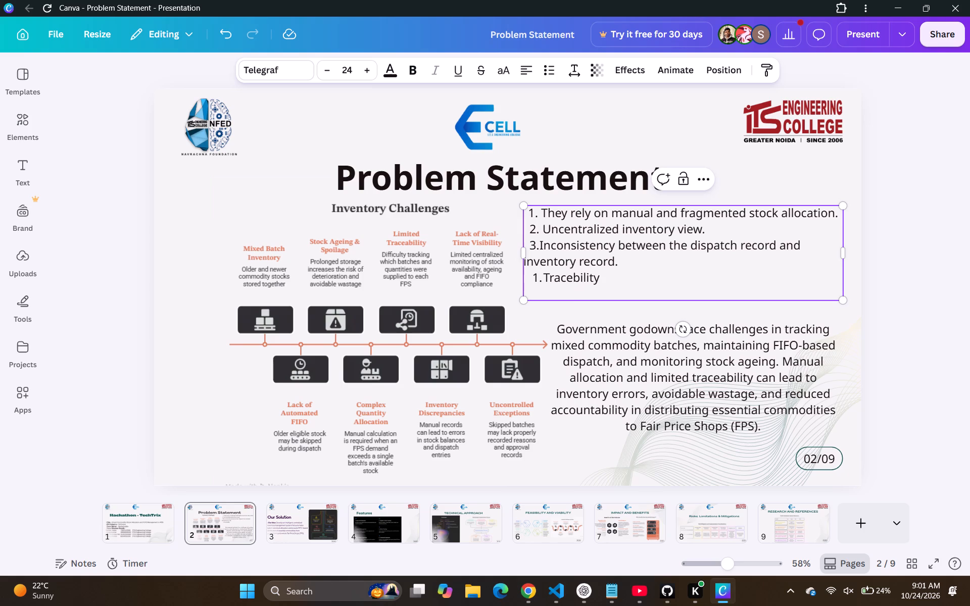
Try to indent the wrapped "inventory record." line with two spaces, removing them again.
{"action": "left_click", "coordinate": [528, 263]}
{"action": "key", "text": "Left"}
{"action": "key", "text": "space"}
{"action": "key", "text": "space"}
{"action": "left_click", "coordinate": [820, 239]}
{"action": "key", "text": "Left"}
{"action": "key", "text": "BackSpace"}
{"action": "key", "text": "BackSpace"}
Replace the space before "inventory record." in the third item with a line break.
{"action": "key", "text": "Down"}
{"action": "key", "text": "Left"}
{"action": "key", "text": "Left"}
{"action": "key", "text": "Left"}
{"action": "key", "text": "Left"}
{"action": "key", "text": "Left"}
{"action": "key", "text": "Left"}
{"action": "key", "text": "Left"}
{"action": "key", "text": "Left"}
{"action": "key", "text": "Left"}
{"action": "key", "text": "Left"}
{"action": "key", "text": "Left"}
{"action": "key", "text": "Left"}
{"action": "key", "text": "Left"}
{"action": "key", "text": "Left"}
{"action": "key", "text": "Left"}
{"action": "key", "text": "Left"}
{"action": "key", "text": "Left"}
{"action": "key", "text": "BackSpace"}
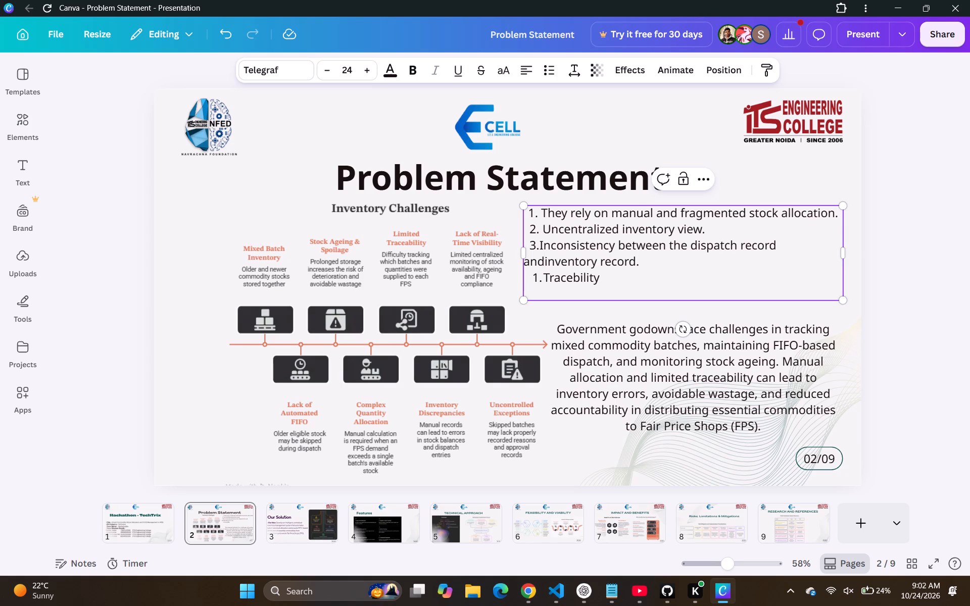
{"action": "key", "text": "Return"}
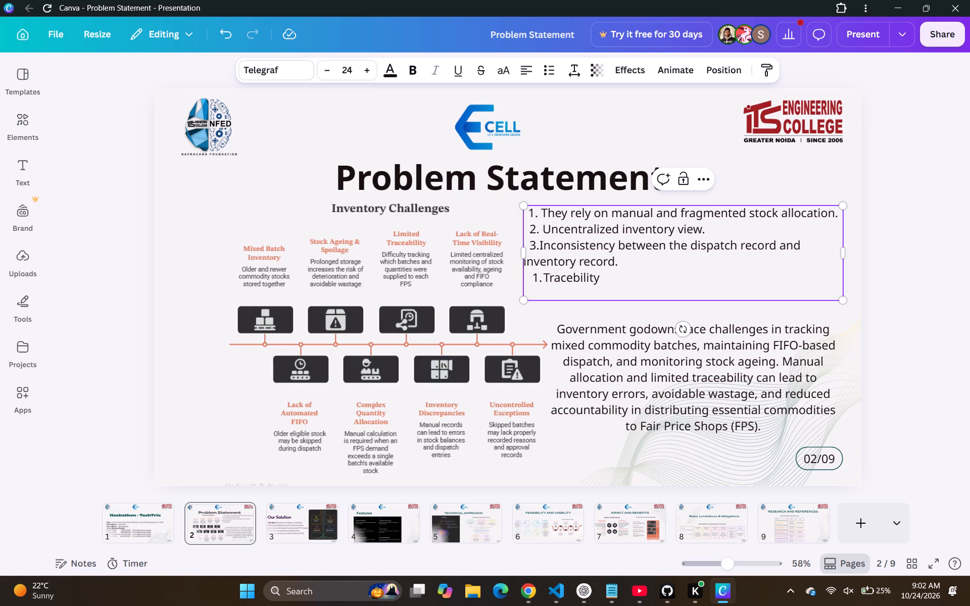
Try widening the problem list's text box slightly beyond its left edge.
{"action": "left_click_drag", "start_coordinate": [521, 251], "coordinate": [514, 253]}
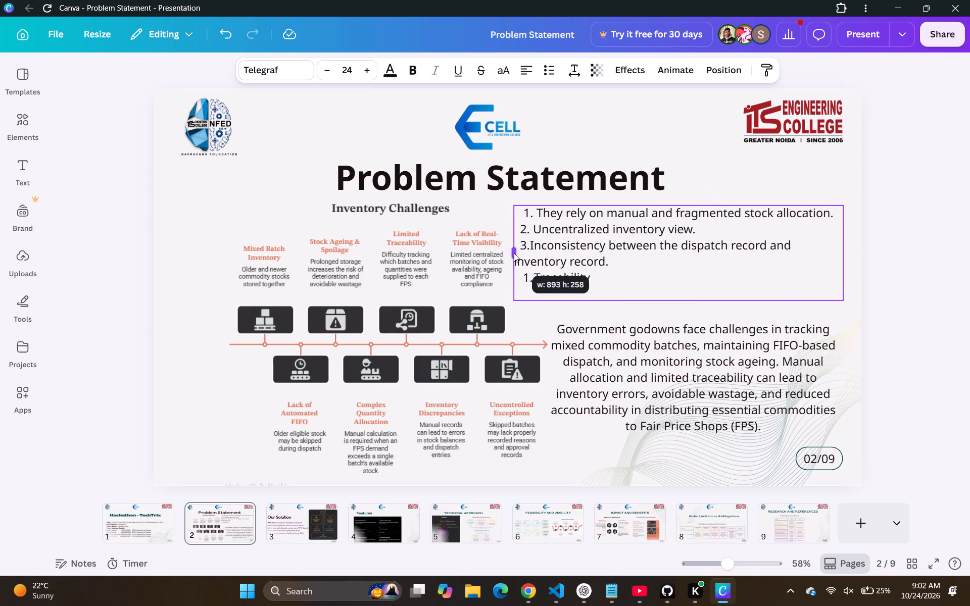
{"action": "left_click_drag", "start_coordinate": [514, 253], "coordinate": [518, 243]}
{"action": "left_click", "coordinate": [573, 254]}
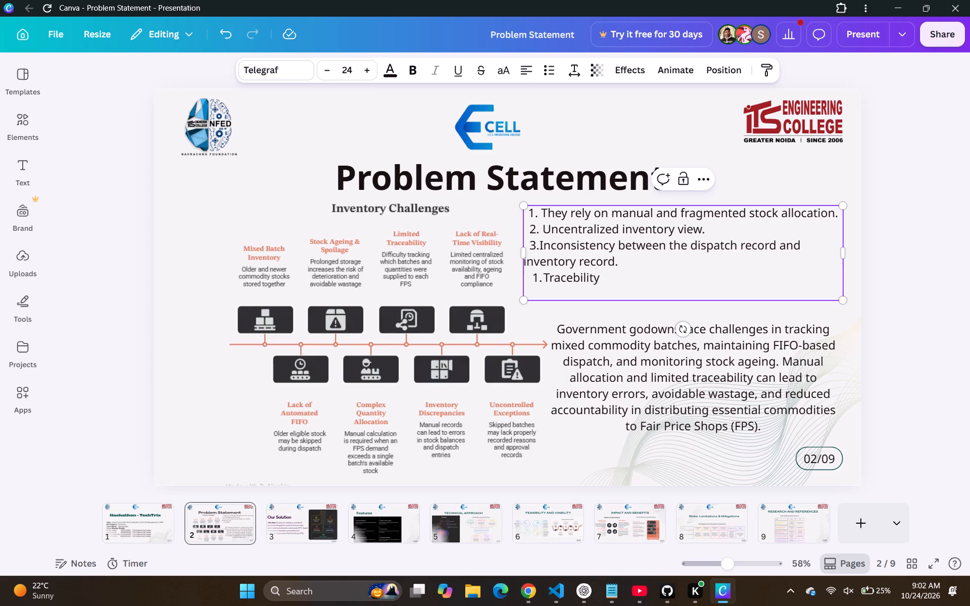
Replace the automatically numbered "Tracebility" item with a manually numbered line reading "4.Tracebility".
{"action": "left_click", "coordinate": [540, 277]}
{"action": "key", "text": "Left"}
{"action": "key", "text": "Left"}
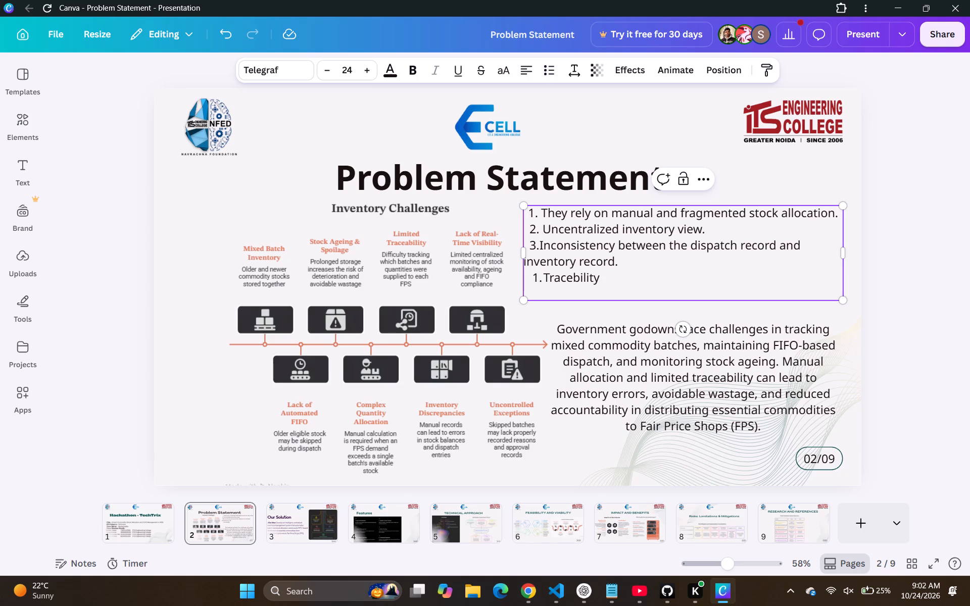
{"action": "left_click", "coordinate": [618, 273]}
{"action": "key", "text": "Left"}
{"action": "key", "text": "Left"}
{"action": "key", "text": "Left"}
{"action": "key", "text": "Left"}
{"action": "key", "text": "Left"}
{"action": "key", "text": "Left"}
{"action": "key", "text": "Left"}
{"action": "key", "text": "Left"}
{"action": "key", "text": "Left"}
{"action": "key", "text": "Left"}
{"action": "key", "text": "Left"}
{"action": "key", "text": "Left"}
{"action": "left_click", "coordinate": [543, 279]}
{"action": "key", "text": "Left"}
{"action": "left_click", "coordinate": [618, 277]}
{"action": "key", "text": "BackSpace"}
{"action": "key", "text": "BackSpace"}
{"action": "key", "text": "BackSpace"}
{"action": "key", "text": "BackSpace"}
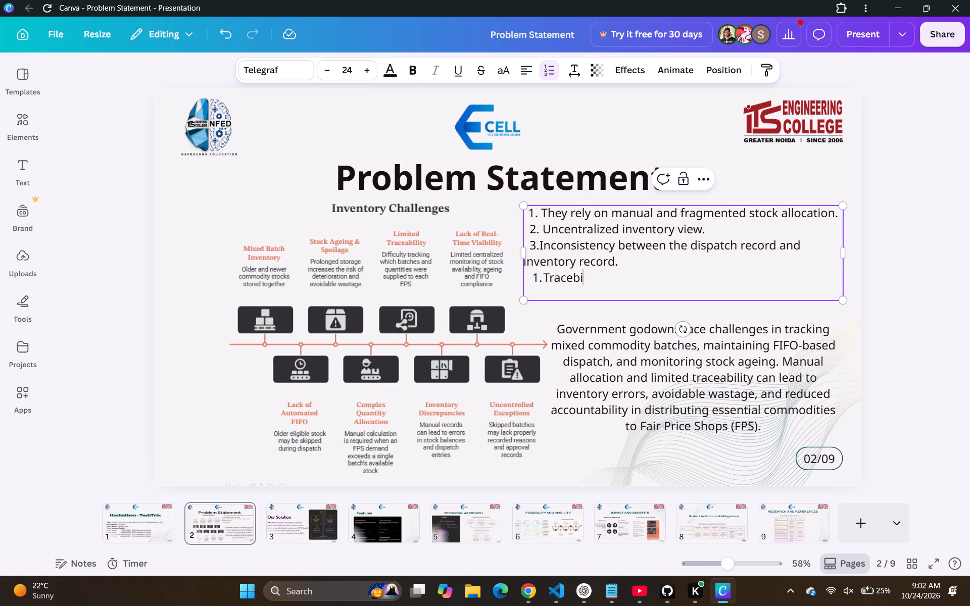
{"action": "key", "text": "BackSpace"}
{"action": "key", "text": "BackSpace"}
{"action": "key", "text": "BackSpace"}
{"action": "key", "text": "BackSpace"}
{"action": "key", "text": "BackSpace"}
{"action": "key", "text": "BackSpace"}
{"action": "key", "text": "BackSpace"}
{"action": "key", "text": "BackSpace"}
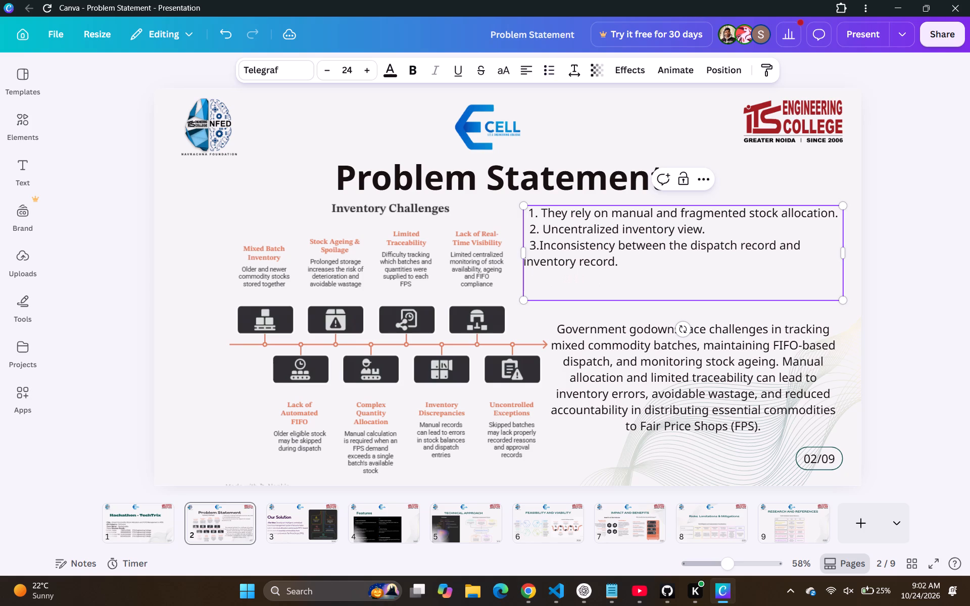
{"action": "key", "text": "4"}
{"action": "key", "text": "period"}
{"action": "type", "text": "Tr"}
{"action": "type", "text": "ace"}
{"action": "type", "text": "bility"}
Indent the "4.Tracebility" line by two spaces.
{"action": "key", "text": "Left"}
{"action": "key", "text": "Left"}
{"action": "key", "text": "Left"}
{"action": "key", "text": "Left"}
{"action": "key", "text": "Left"}
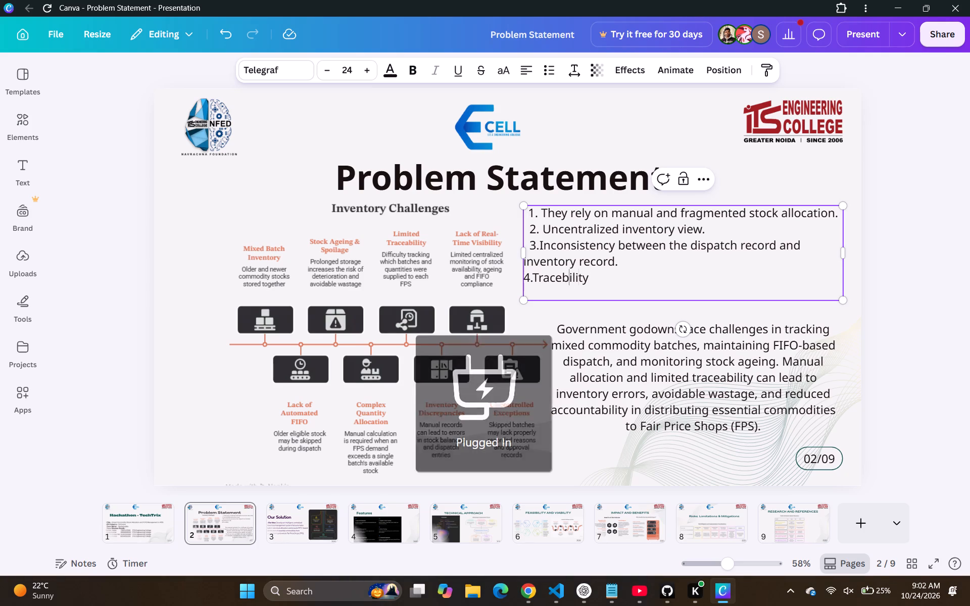
{"action": "key", "text": "Left"}
{"action": "key", "text": "Left"}
{"action": "key", "text": "Left"}
{"action": "key", "text": "Left"}
{"action": "key", "text": "Left"}
{"action": "key", "text": "Left"}
{"action": "key", "text": "Left"}
{"action": "key", "text": "Left"}
{"action": "key", "text": "space"}
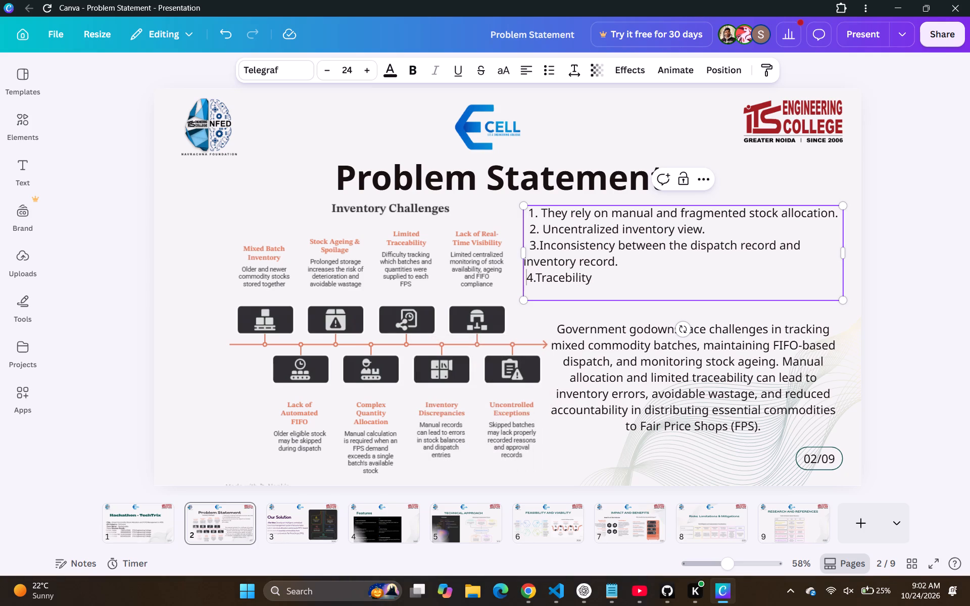
{"action": "key", "text": "space"}
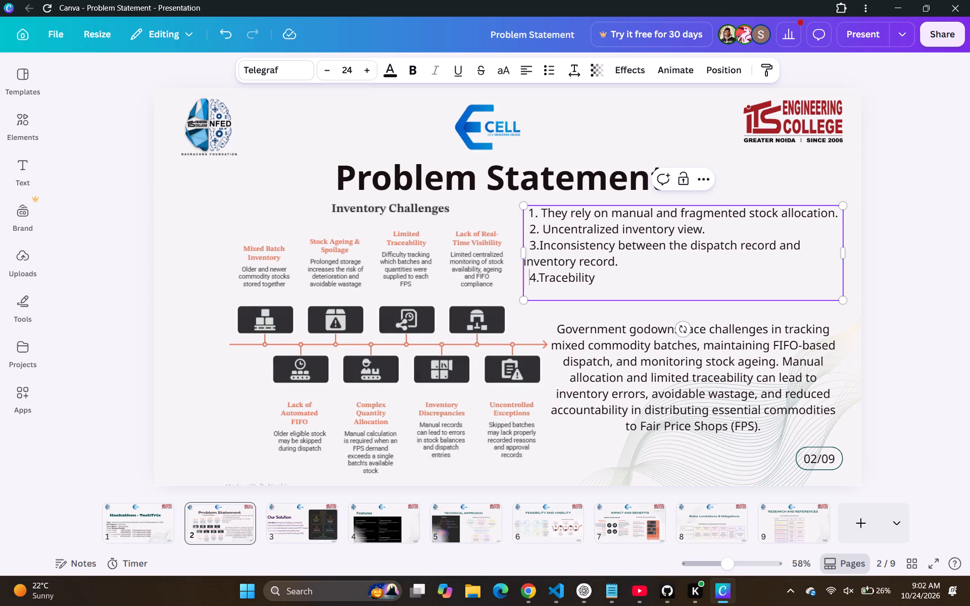
Indent the third item's "inventory record." continuation line by six spaces.
{"action": "key", "text": "Up"}
{"action": "key", "text": "Left"}
{"action": "key", "text": "space"}
{"action": "key", "text": "space"}
{"action": "key", "text": "space"}
{"action": "key", "text": "space"}
{"action": "key", "text": "space"}
{"action": "key", "text": "space"}
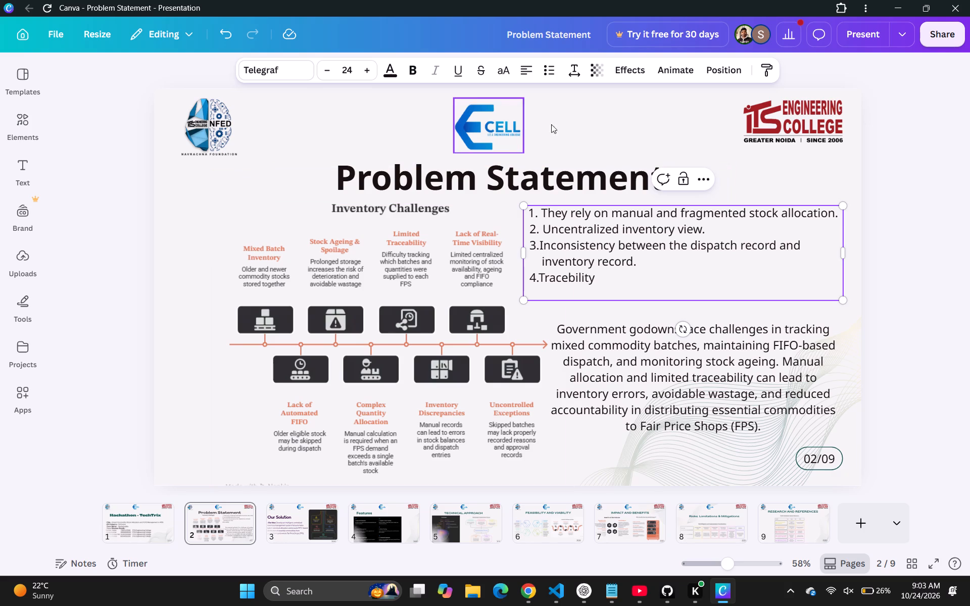
{"action": "left_click", "coordinate": [968, 143]}
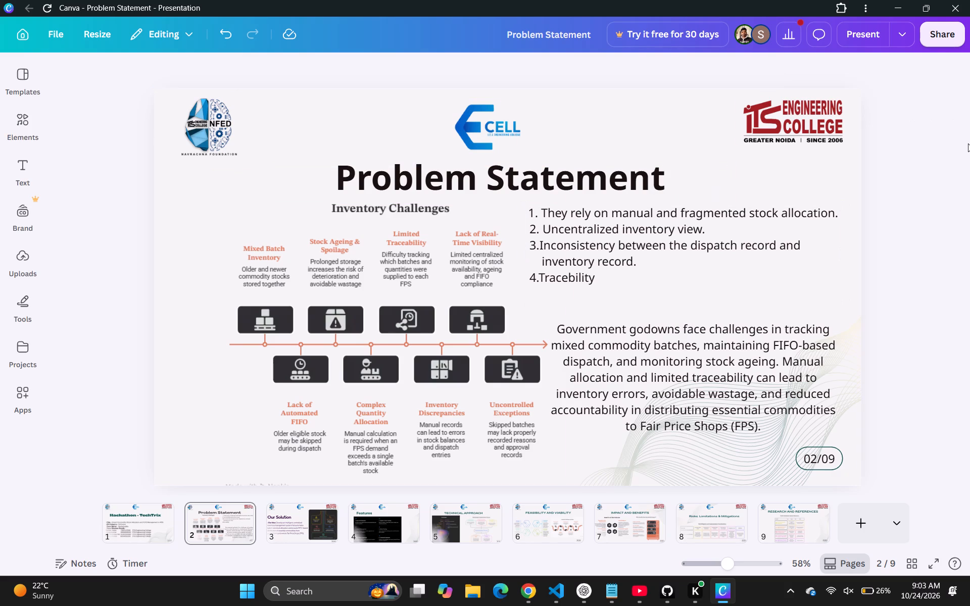
Move the "Government godowns face challenges" paragraph up closer to the problem list, aligning its right edge with the page number badge.
{"action": "left_click", "coordinate": [717, 350]}
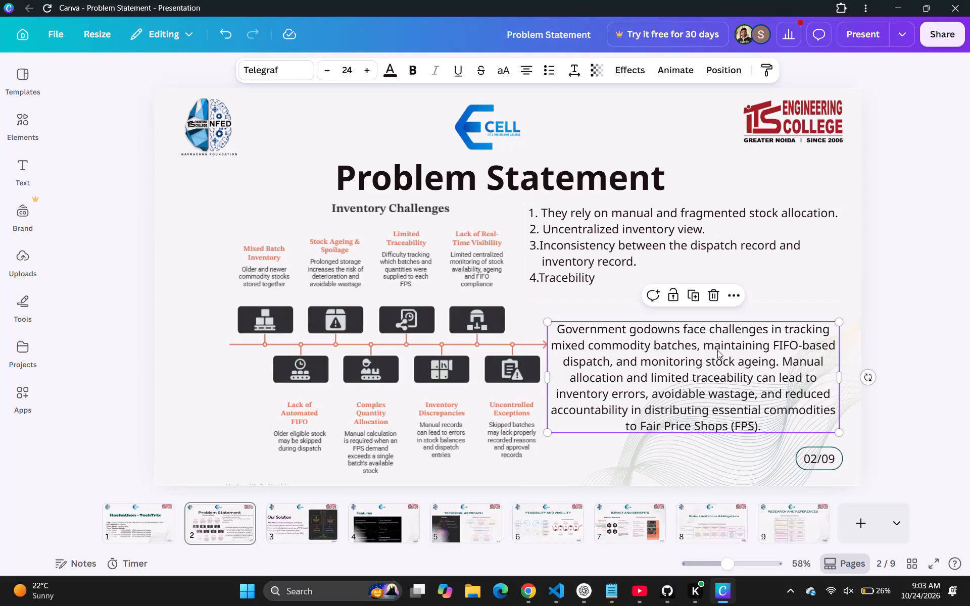
{"action": "left_click_drag", "start_coordinate": [717, 350], "coordinate": [720, 329]}
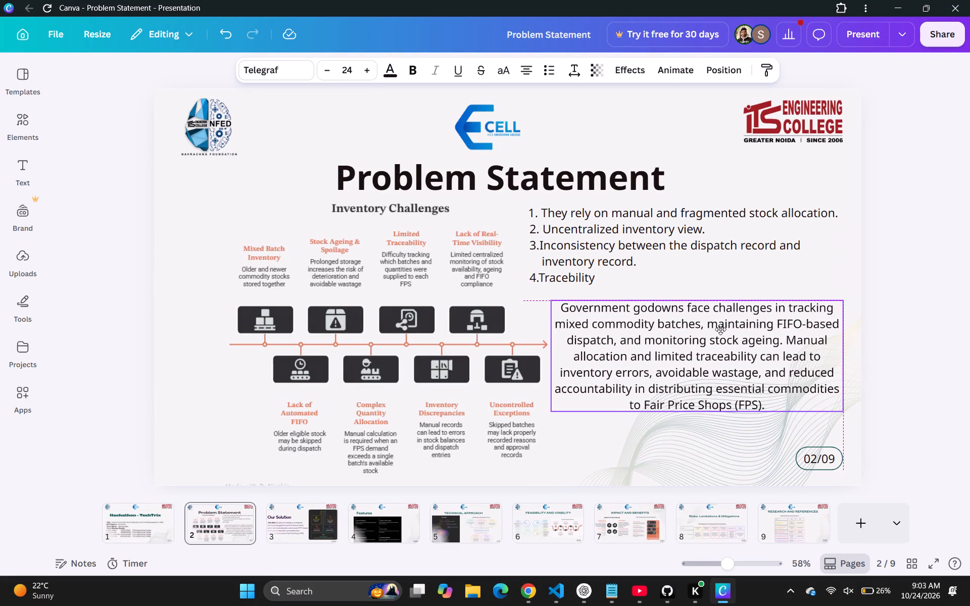
{"action": "left_click_drag", "start_coordinate": [720, 329], "coordinate": [719, 331]}
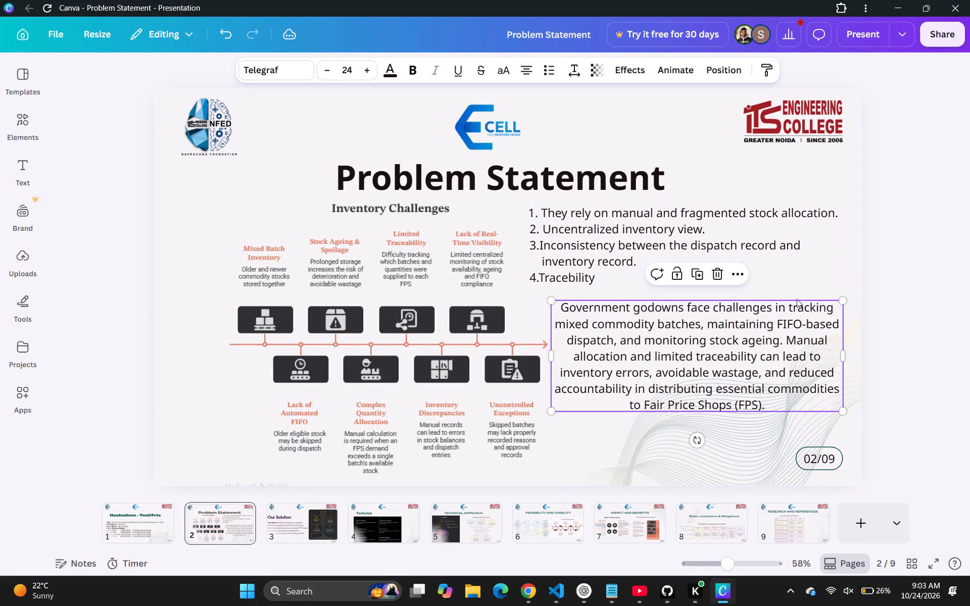
{"action": "left_click", "coordinate": [910, 251]}
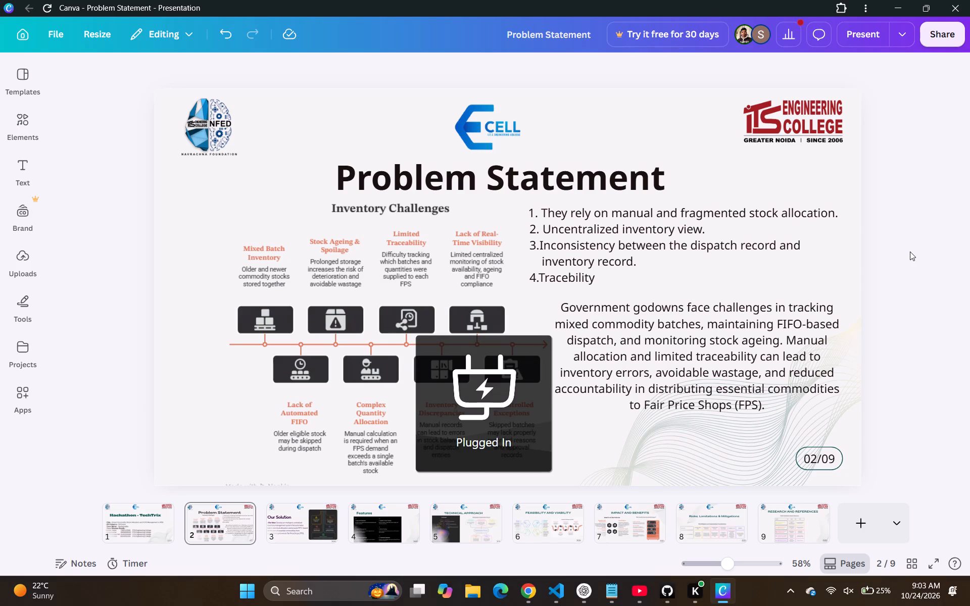
Download all pages of the presentation as a PDF with the Digital preset.
{"action": "left_click", "coordinate": [948, 32]}
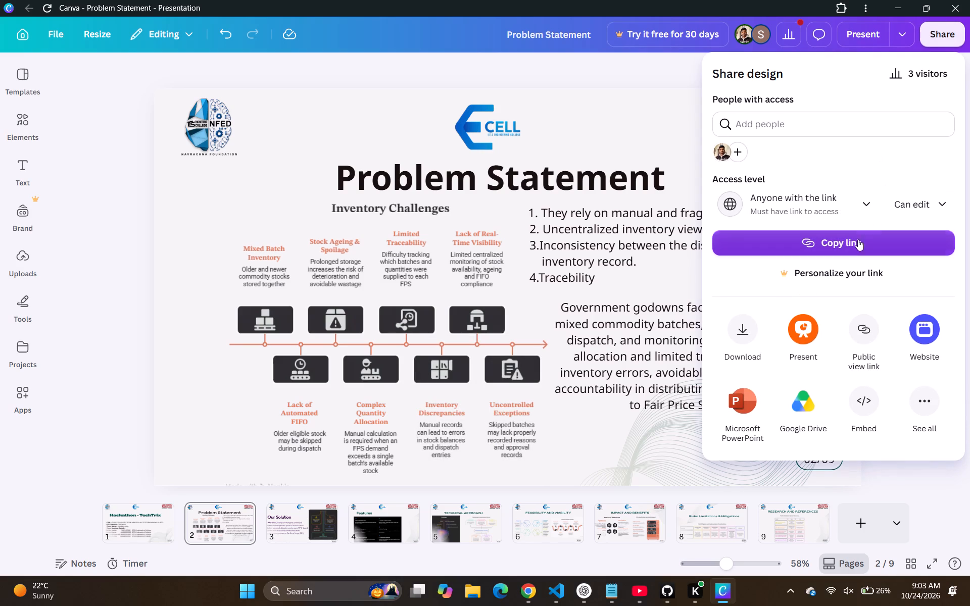
{"action": "left_click", "coordinate": [736, 338]}
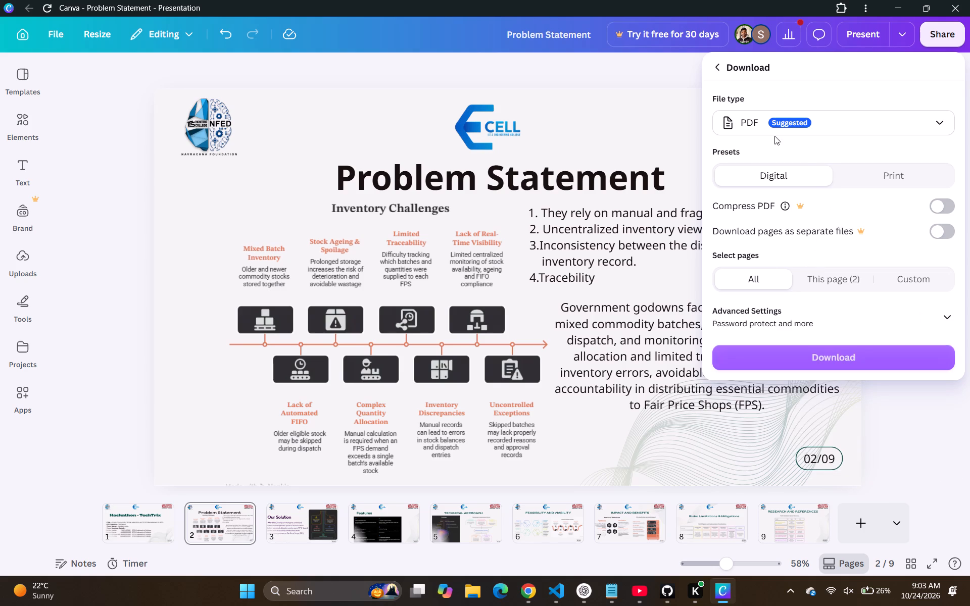
{"action": "left_click", "coordinate": [860, 125]}
{"action": "left_click", "coordinate": [860, 125]}
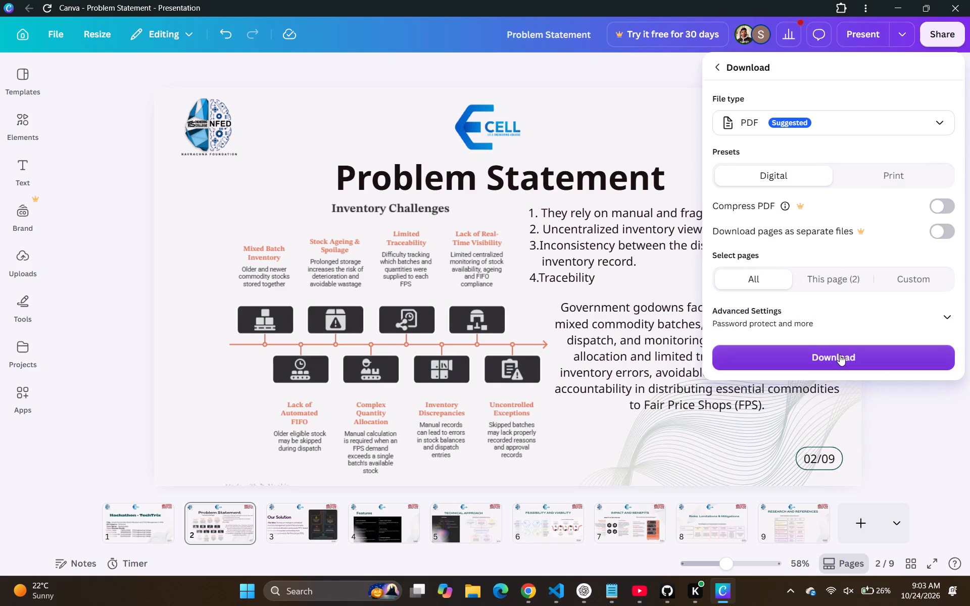
{"action": "left_click", "coordinate": [840, 355]}
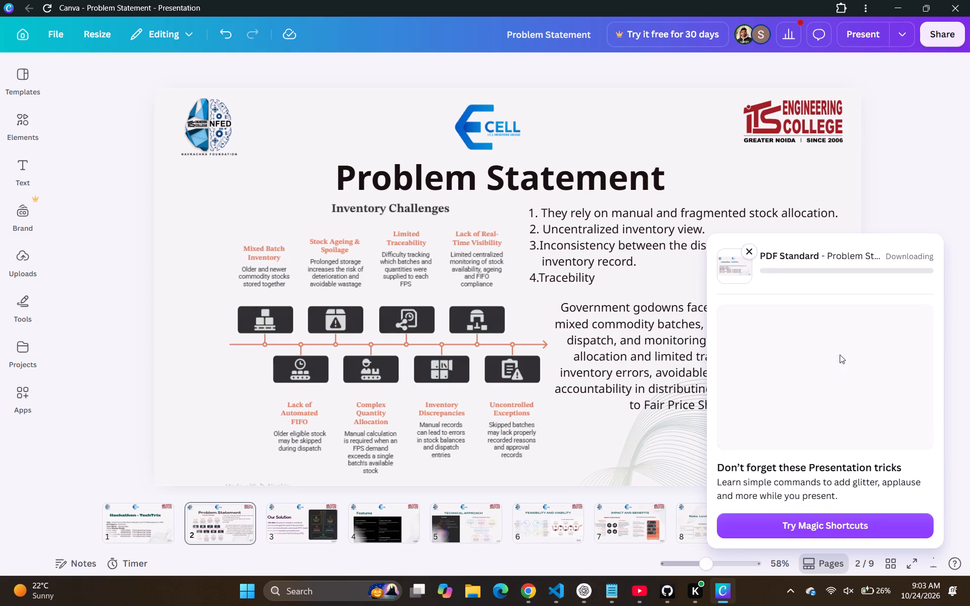
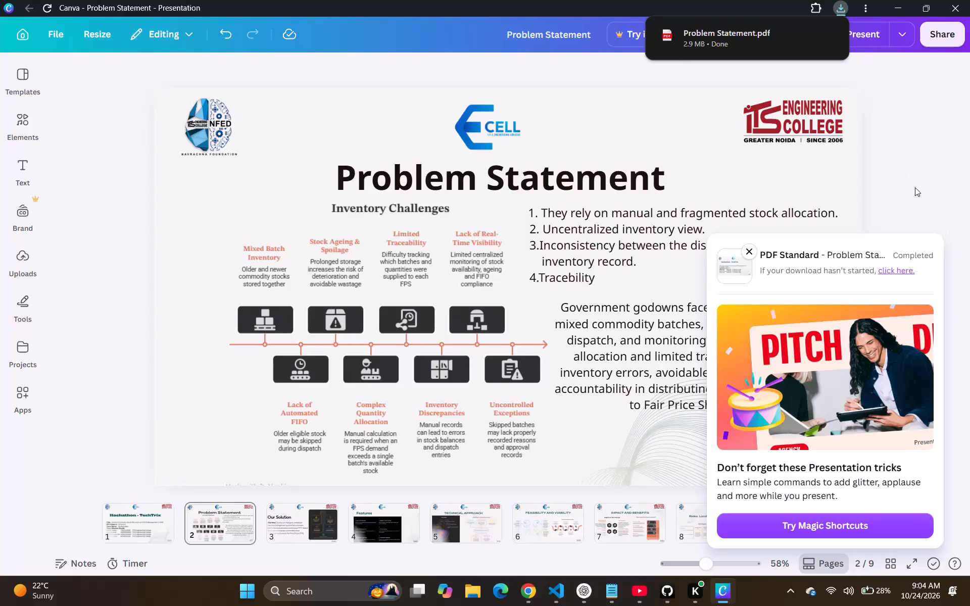
Dismiss the download notice and open the newly downloaded Problem Statement PDF from the Downloads folder.
{"action": "left_click", "coordinate": [915, 187]}
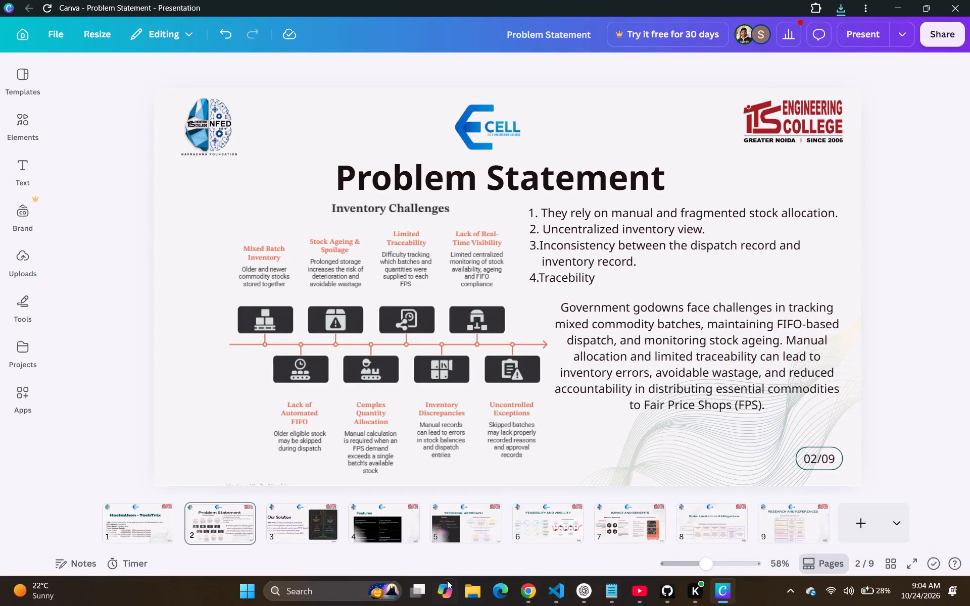
{"action": "left_click", "coordinate": [470, 592]}
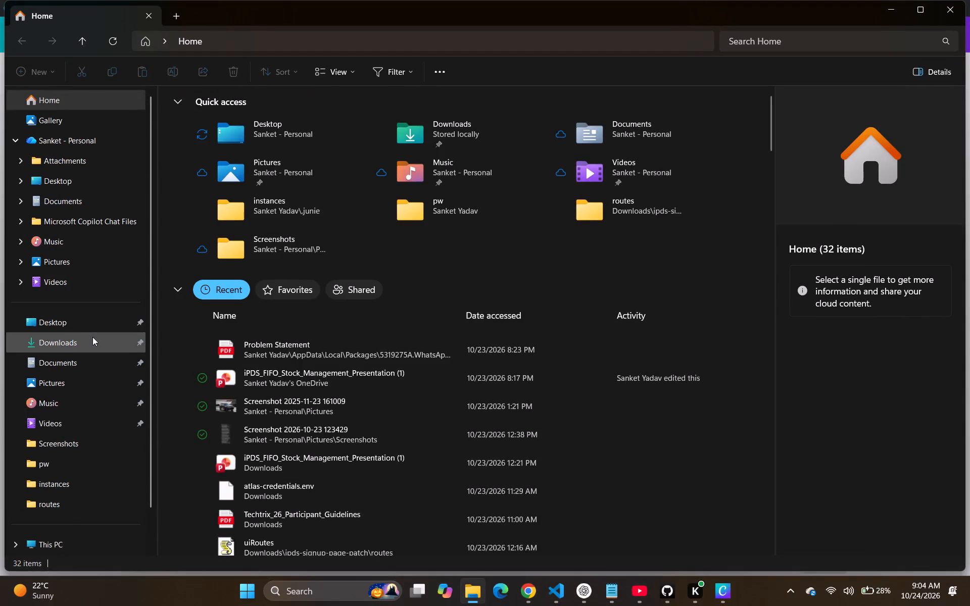
{"action": "left_click", "coordinate": [93, 338]}
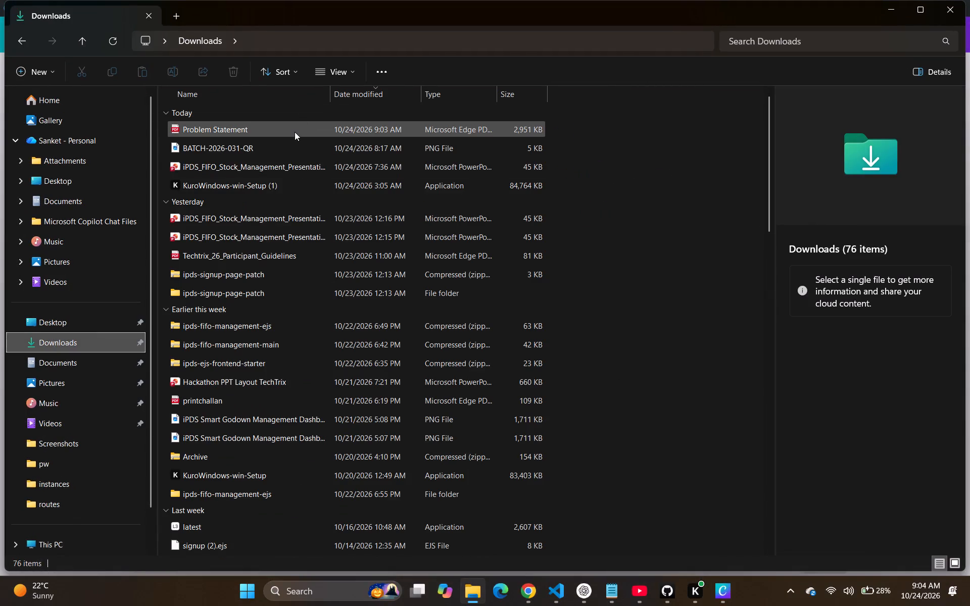
{"action": "double_click", "coordinate": [295, 132]}
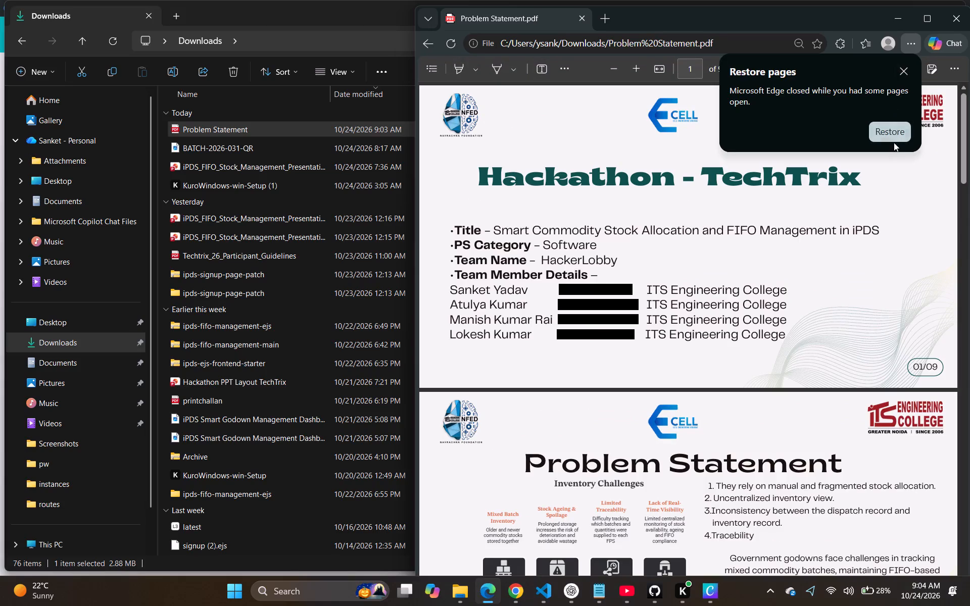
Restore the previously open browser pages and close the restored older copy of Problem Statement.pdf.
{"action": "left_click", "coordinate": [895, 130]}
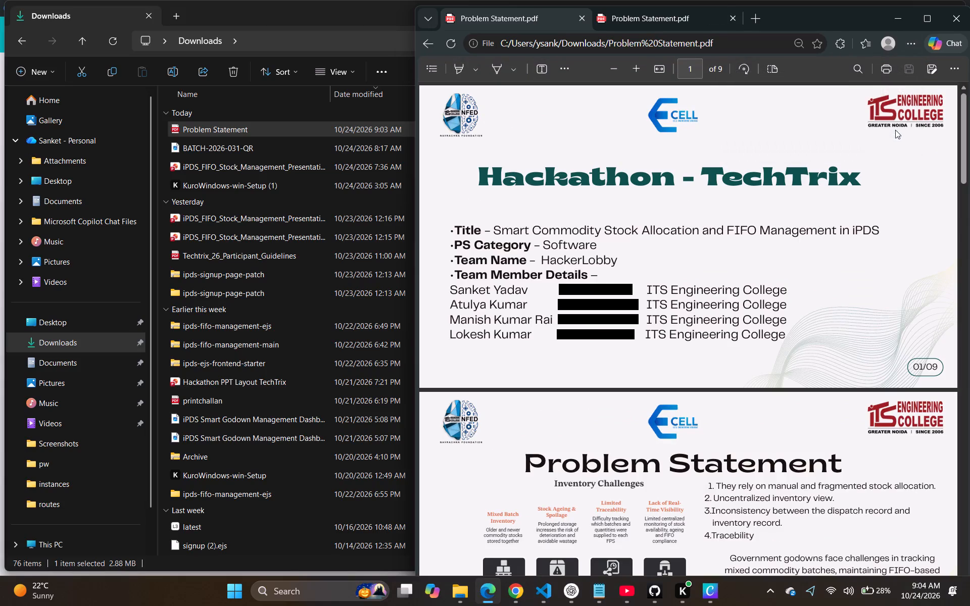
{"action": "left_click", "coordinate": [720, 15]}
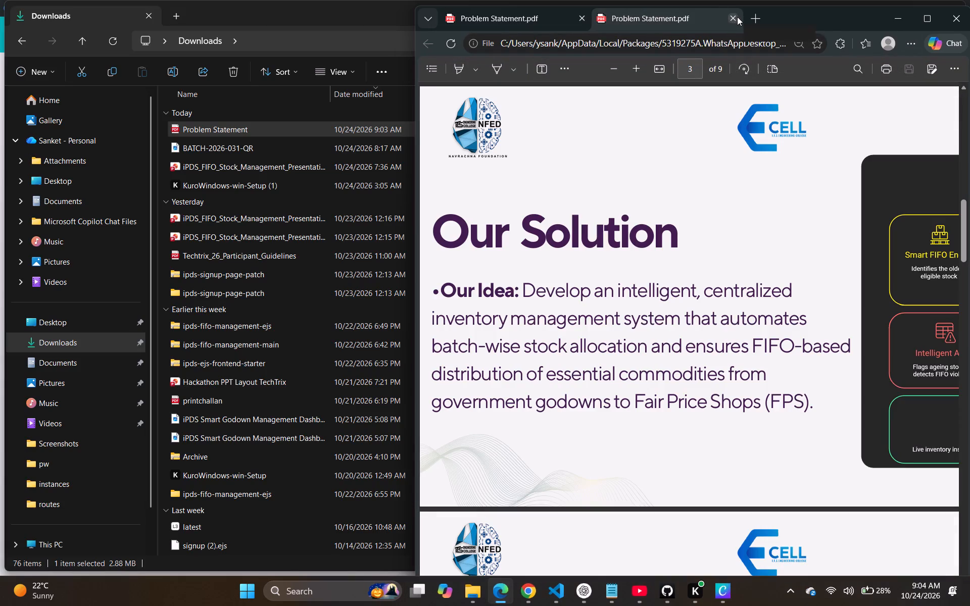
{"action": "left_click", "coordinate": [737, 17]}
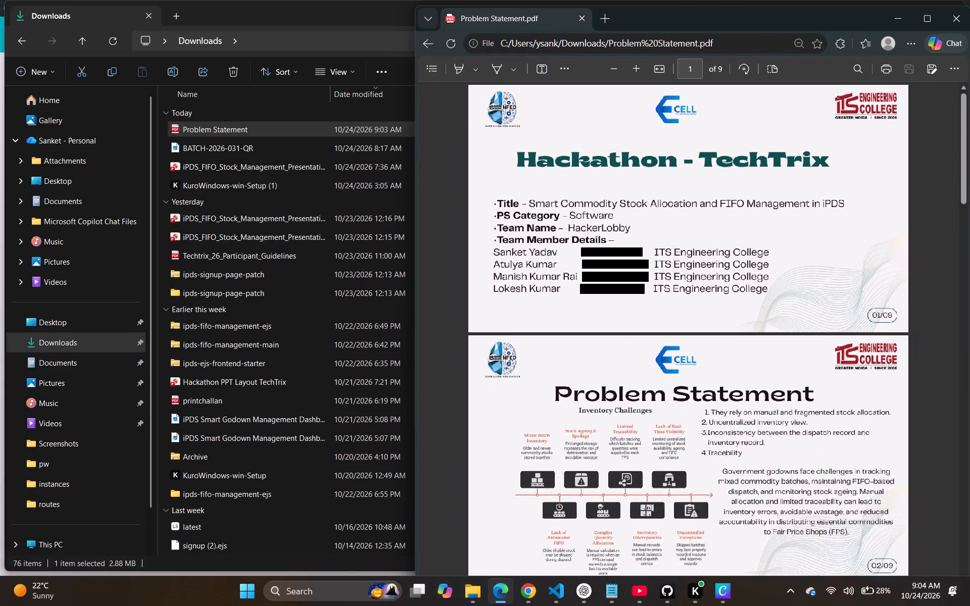
Check the Problem Statement, Our Solution and Features slides in the downloaded PDF.
{"action": "scroll", "coordinate": [667, 168], "scroll_direction": "down", "scroll_amount": 3}
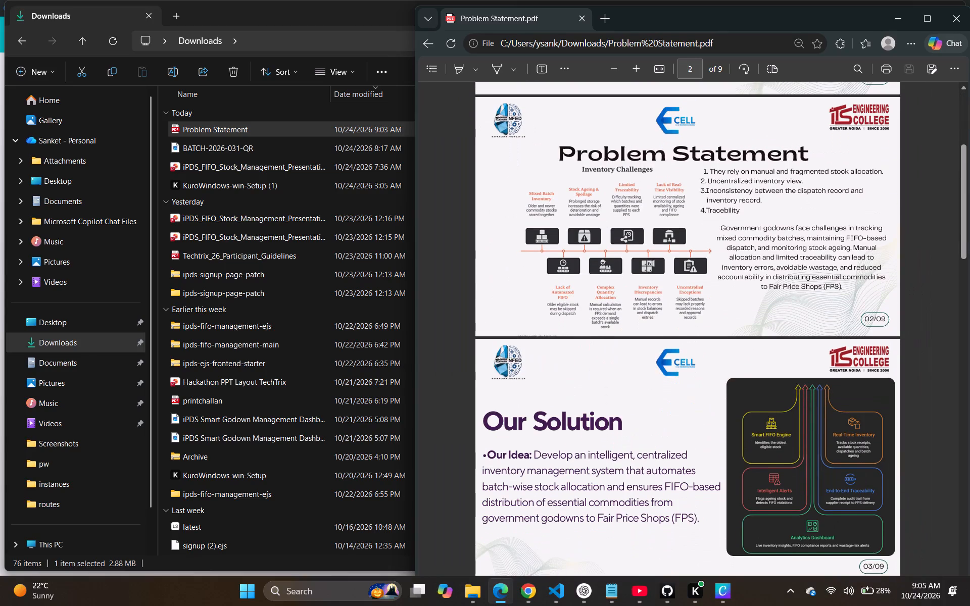
{"action": "scroll", "coordinate": [667, 168], "scroll_direction": "down", "scroll_amount": 2}
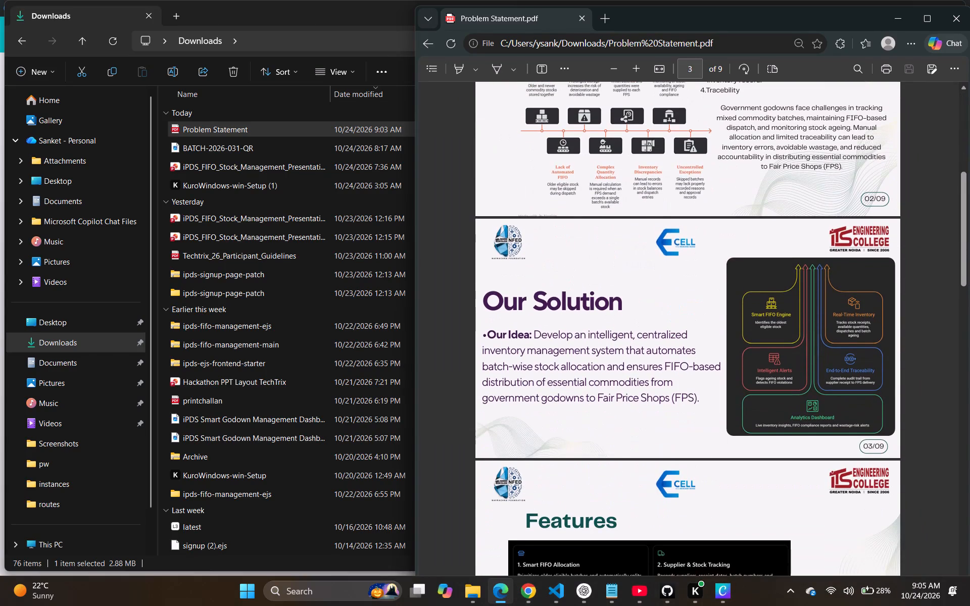
{"action": "scroll", "coordinate": [667, 168], "scroll_direction": "down", "scroll_amount": 1}
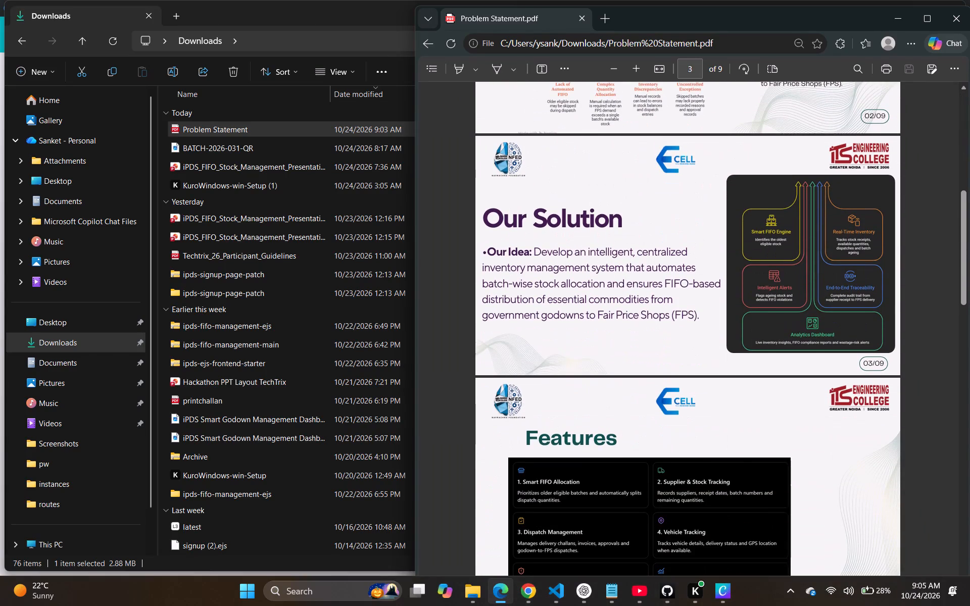
{"action": "left_click_drag", "start_coordinate": [667, 168], "coordinate": [684, 539]}
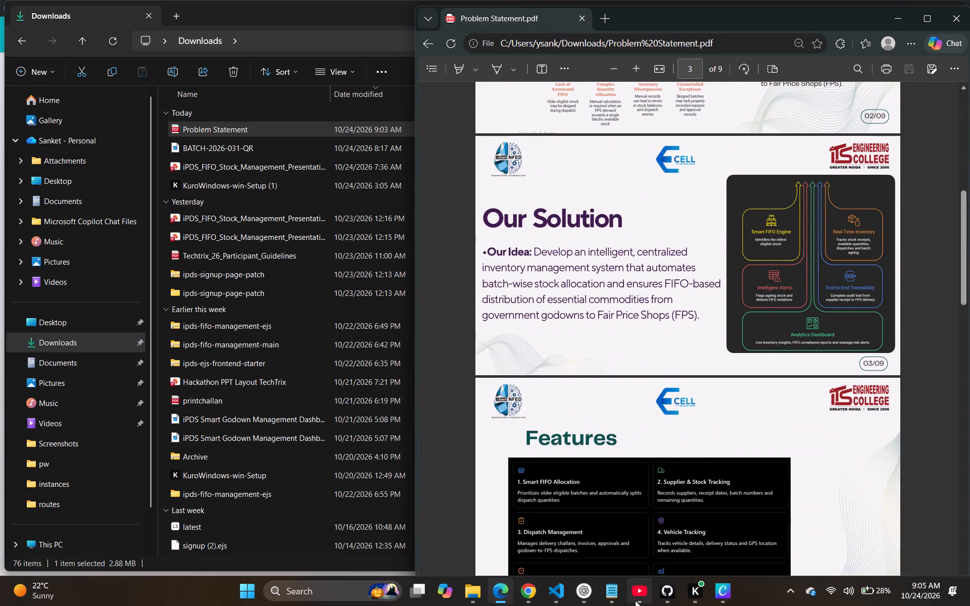
Switch to YouTube, shrink its window, filter the feed to Music, play the "Mix - Raanjhanaa - Lyrical Video" playlist and minimize the window.
{"action": "left_click", "coordinate": [635, 600]}
{"action": "scroll", "coordinate": [635, 600], "scroll_direction": "down", "scroll_amount": 3}
{"action": "left_click", "coordinate": [930, 3]}
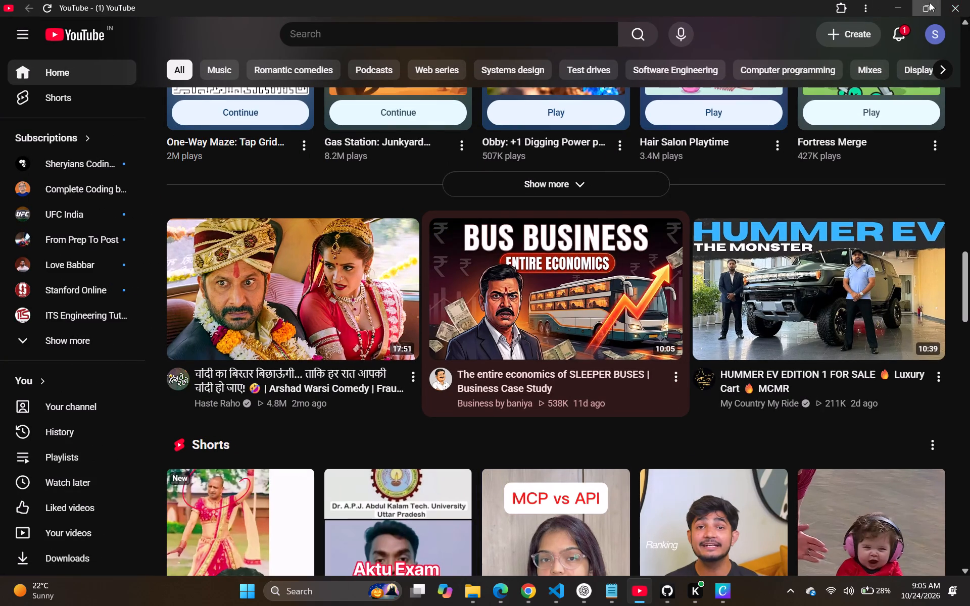
{"action": "left_click", "coordinate": [649, 144]}
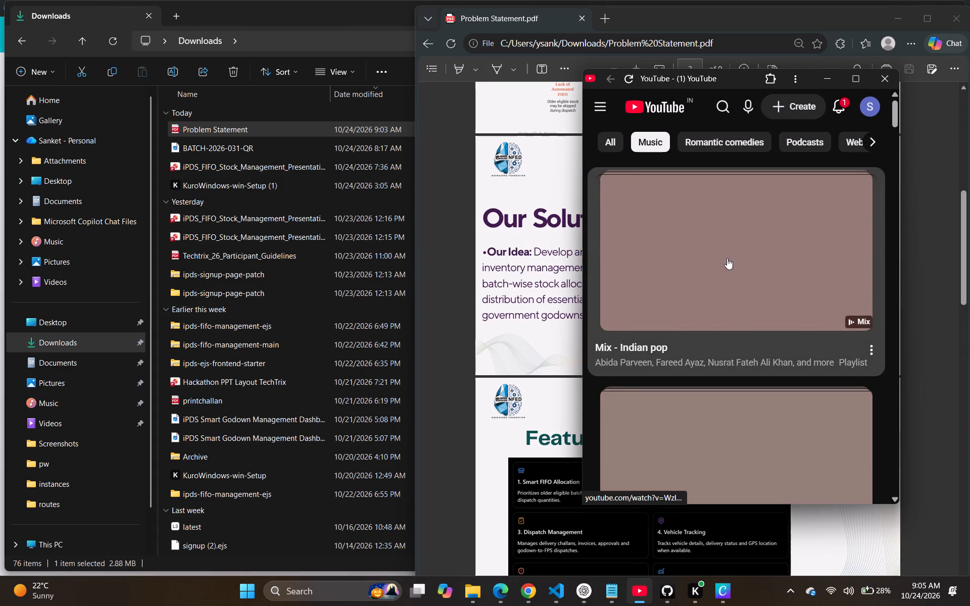
{"action": "scroll", "coordinate": [727, 252], "scroll_direction": "down", "scroll_amount": 5}
{"action": "scroll", "coordinate": [727, 252], "scroll_direction": "up", "scroll_amount": 4}
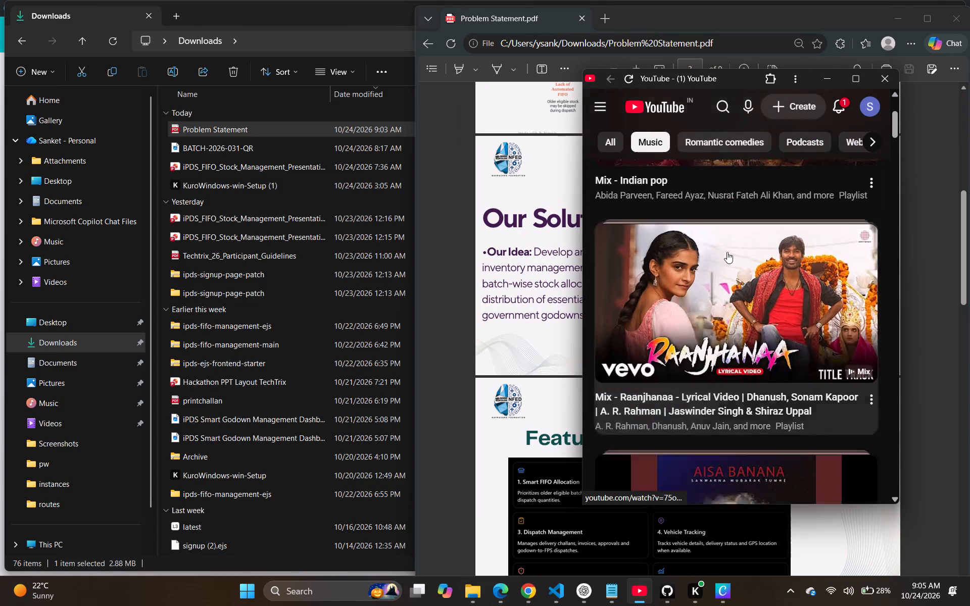
{"action": "left_click", "coordinate": [751, 421]}
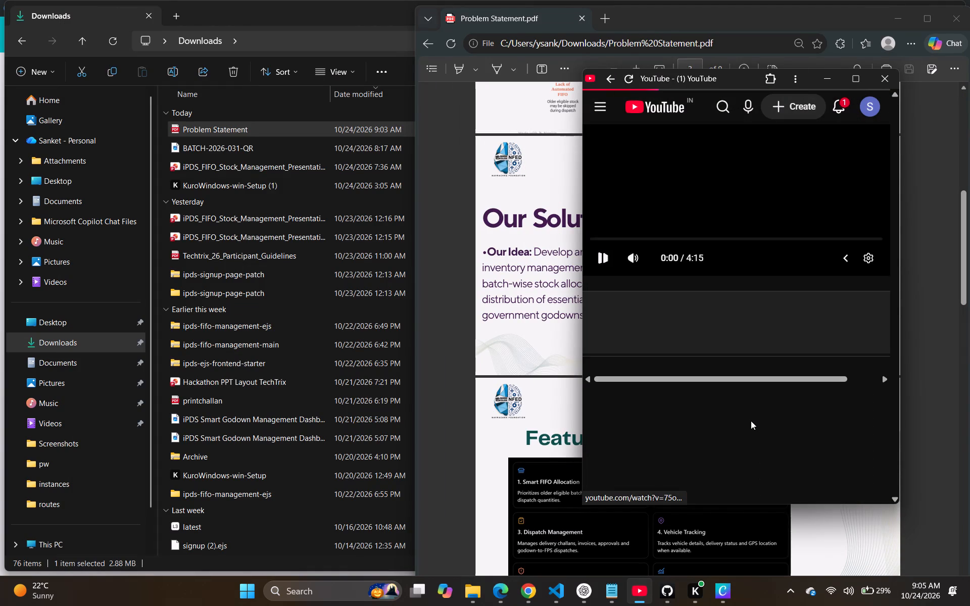
{"action": "left_click", "coordinate": [830, 77]}
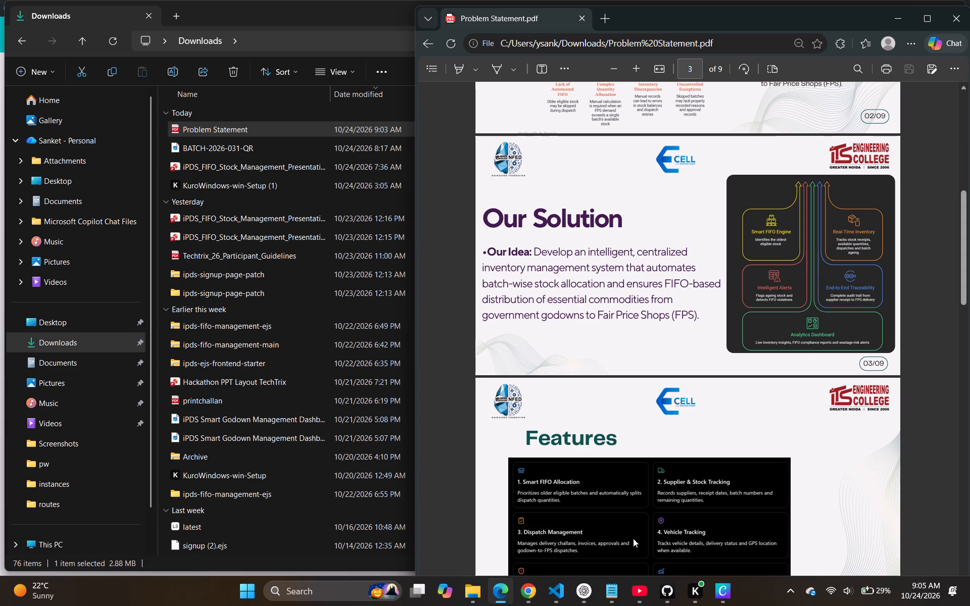
Jump the Raanjhanaa video to its most replayed part at about 0:43 and put YouTube back in the background.
{"action": "left_click", "coordinate": [640, 594]}
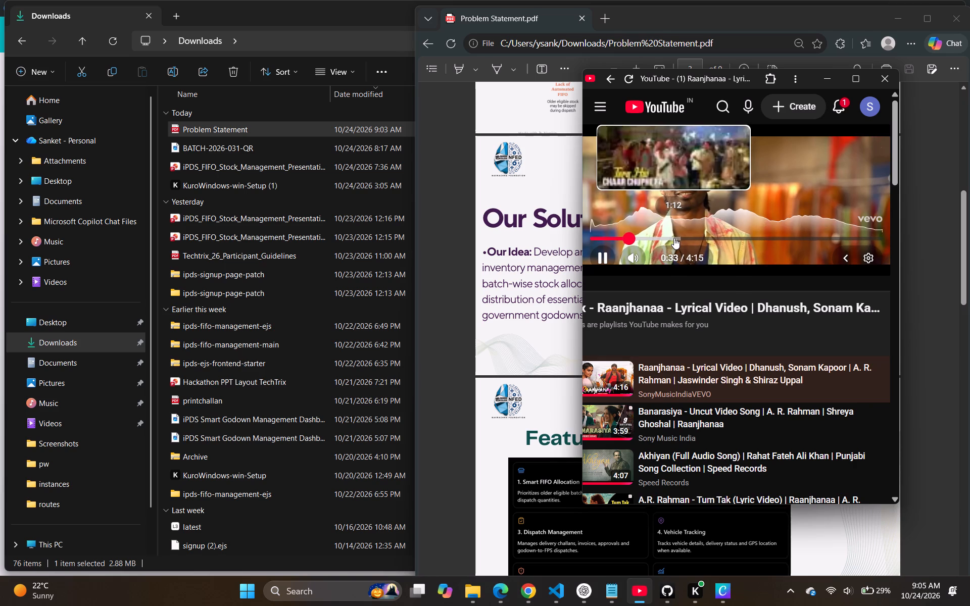
{"action": "left_click", "coordinate": [674, 238]}
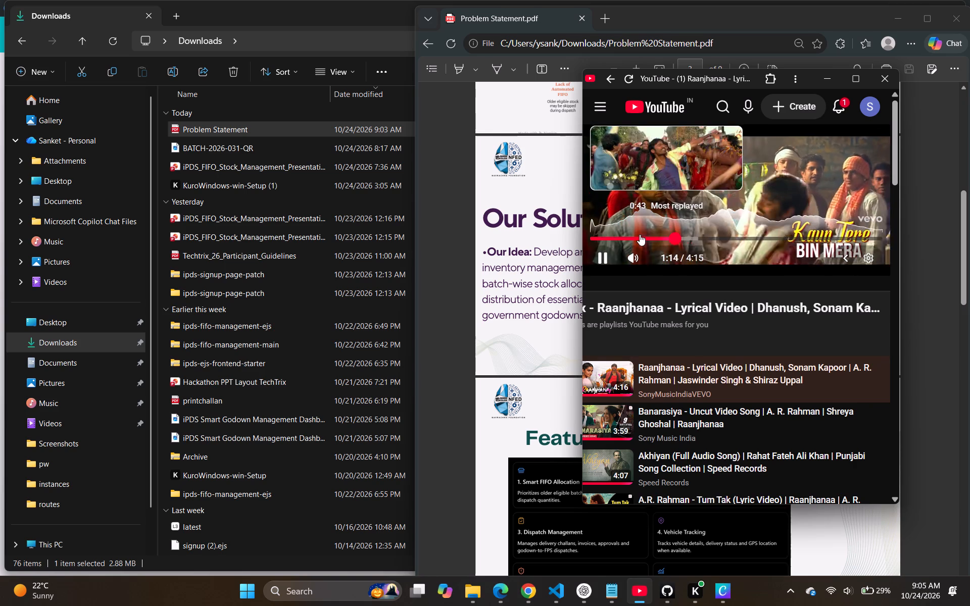
{"action": "left_click", "coordinate": [640, 234]}
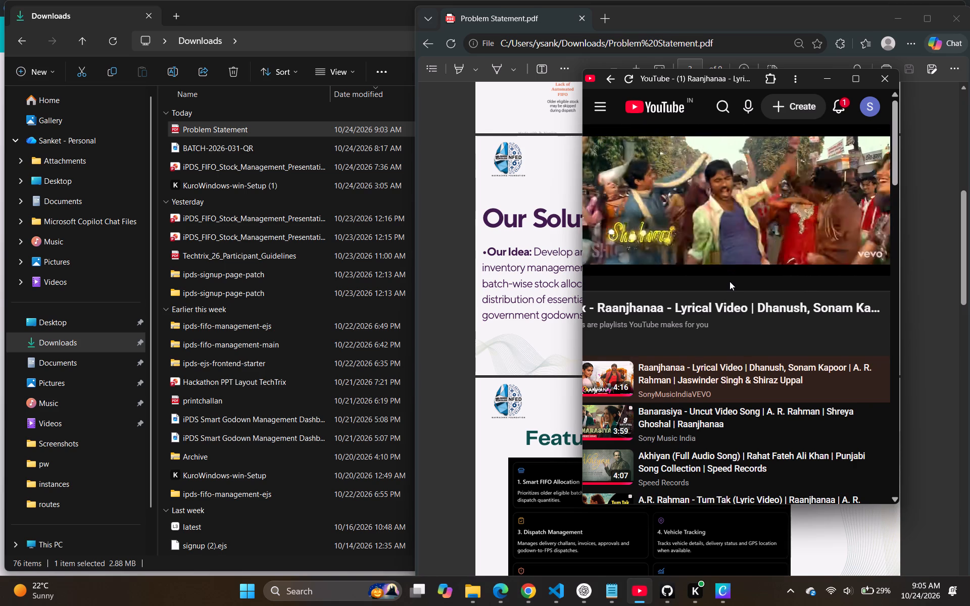
{"action": "left_click", "coordinate": [823, 81]}
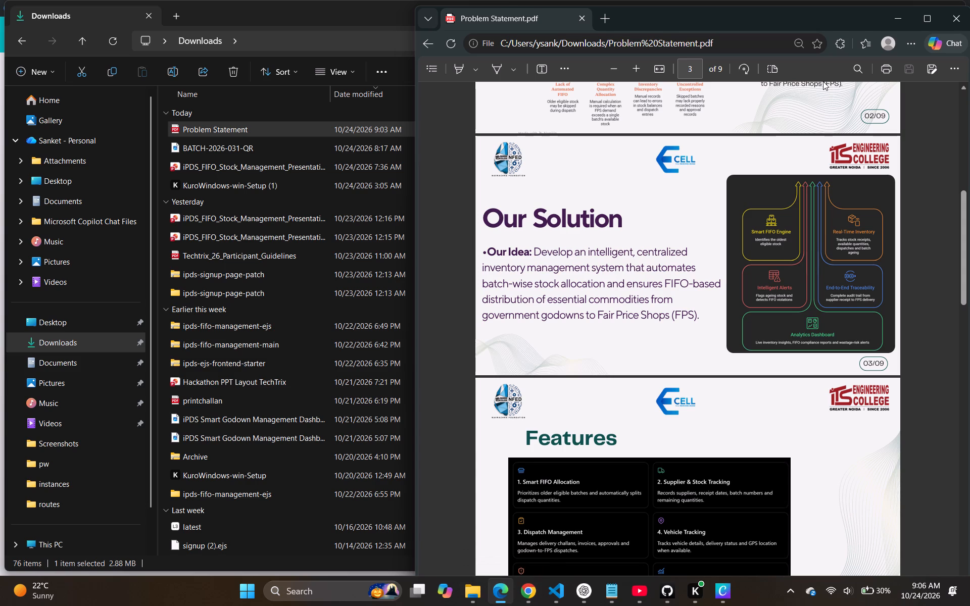
Arrange the Problem Statement PDF and the NodeJs project in Visual Studio Code side by side, with the PDF in the first half.
{"action": "key", "text": "alt+Tab"}
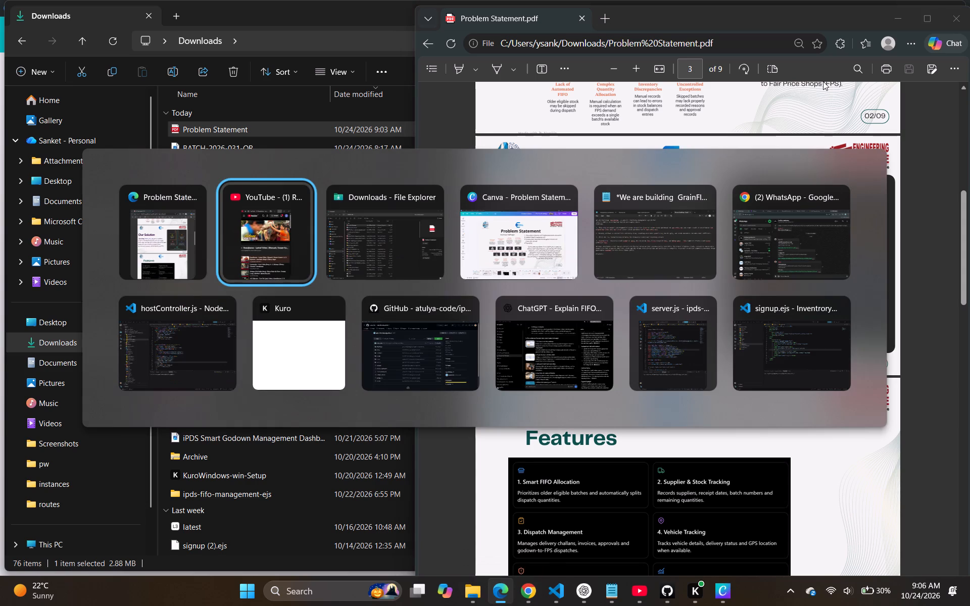
{"action": "key", "text": "alt+Tab"}
{"action": "key", "text": "alt+Tab"}
{"action": "key", "text": "alt+Tab"}
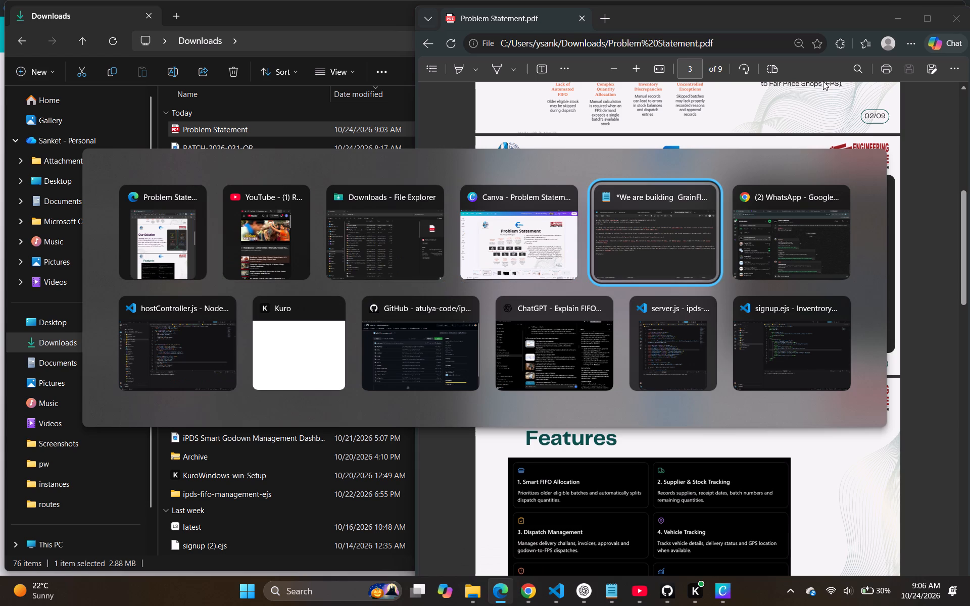
{"action": "key", "text": "alt+Tab"}
{"action": "key", "text": "alt+Tab"}
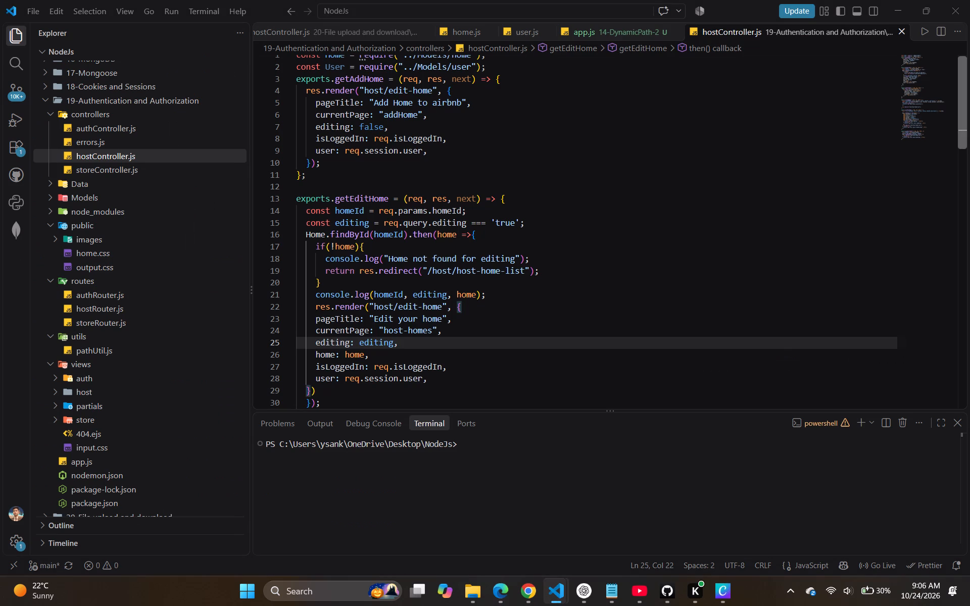
{"action": "key", "text": "alt+Tab"}
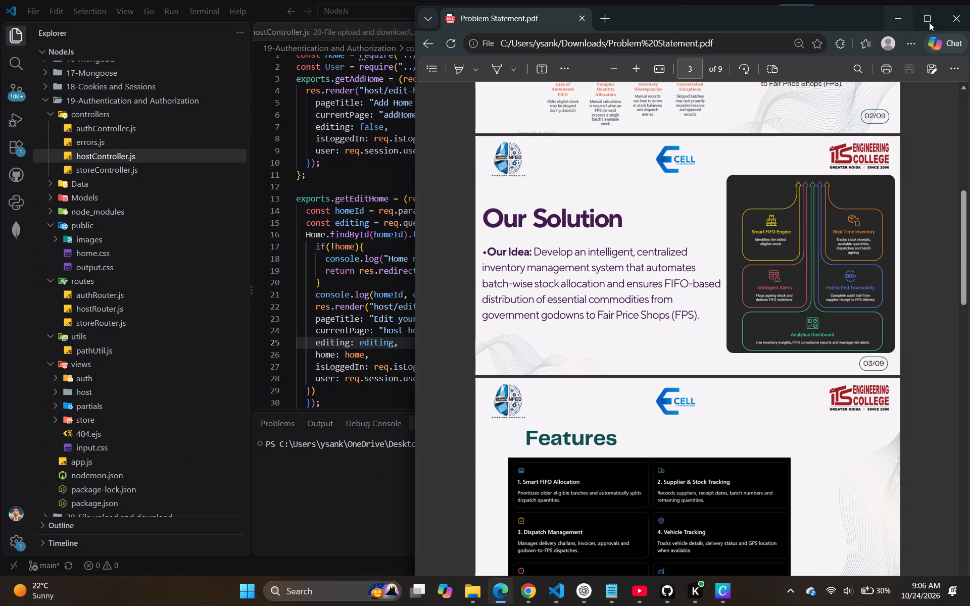
{"action": "left_click", "coordinate": [852, 57]}
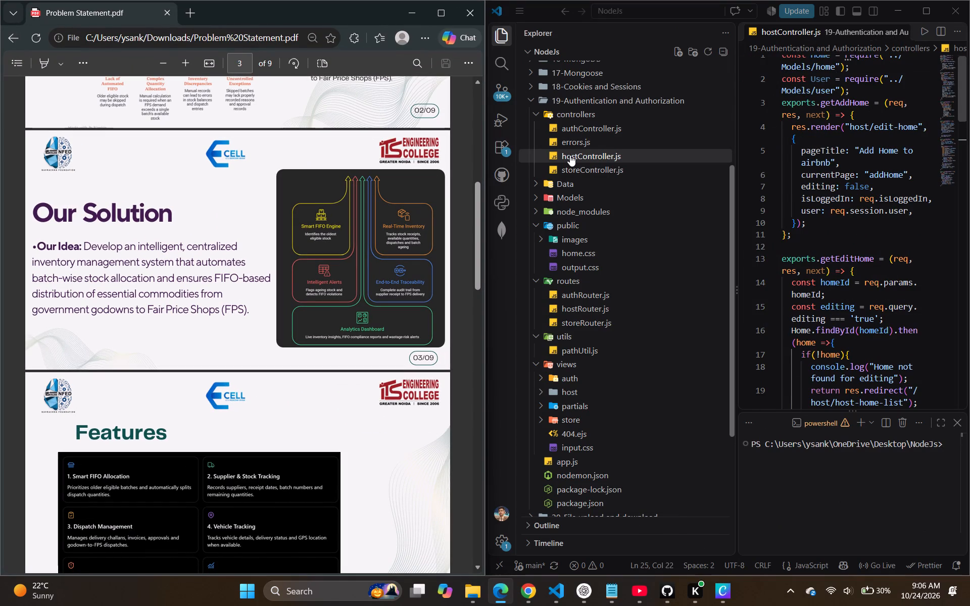
Hide the code editor's file explorer and enlarge the editor's share of the split, narrowing the PDF window.
{"action": "left_click", "coordinate": [505, 37]}
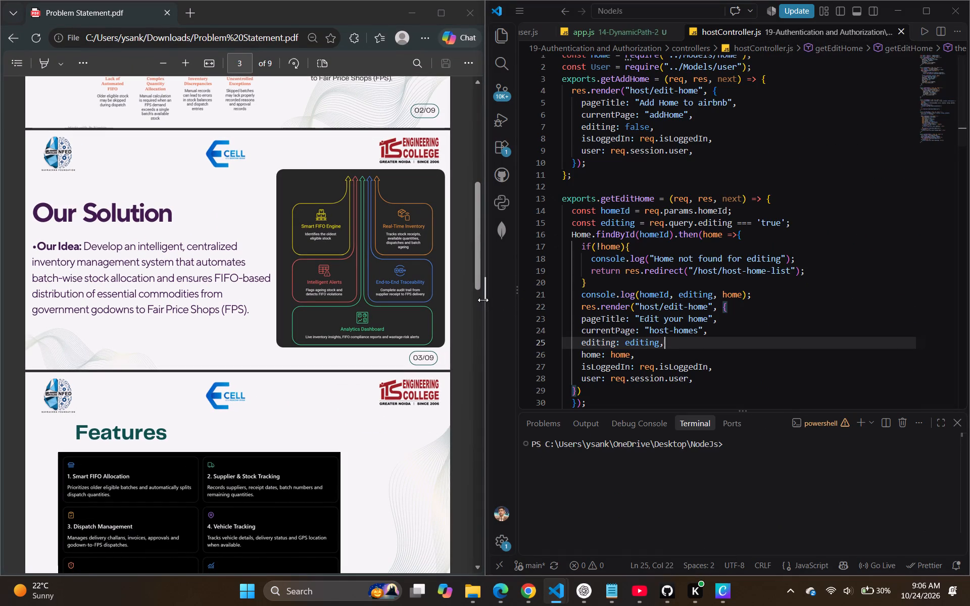
{"action": "left_click_drag", "start_coordinate": [483, 300], "coordinate": [406, 318]}
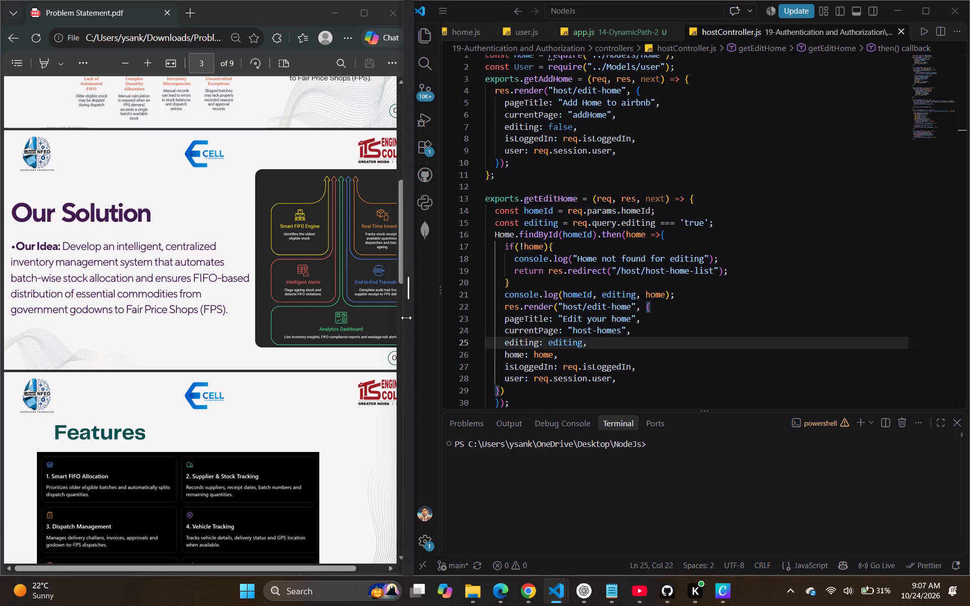
Review the Problem Statement and Our Solution pages in the narrowed PDF window, fitting the full page width in view.
{"action": "scroll", "coordinate": [167, 401], "scroll_direction": "up", "scroll_amount": 5}
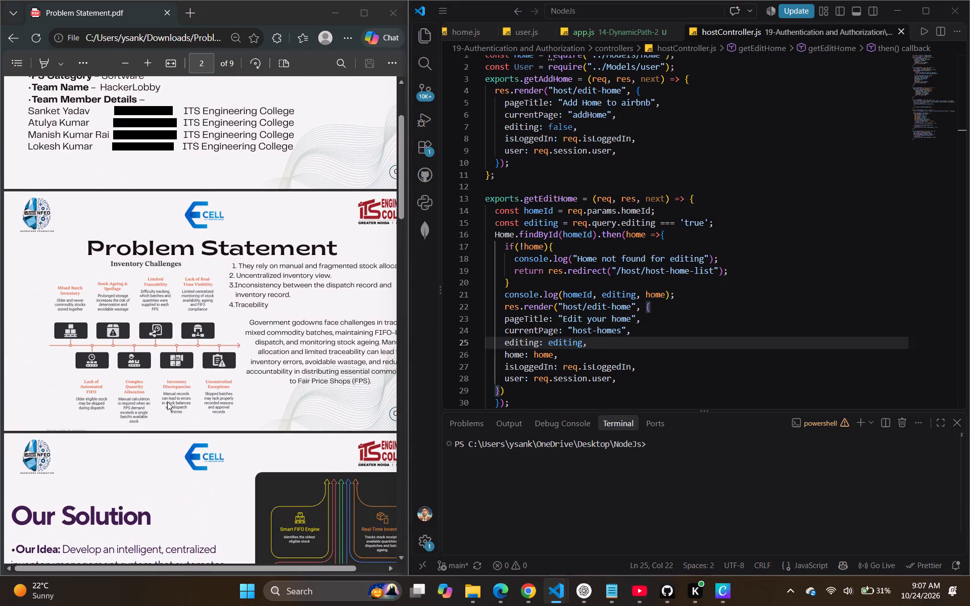
{"action": "scroll", "coordinate": [167, 401], "scroll_direction": "right", "scroll_amount": 1}
{"action": "scroll", "coordinate": [188, 393], "scroll_direction": "down", "scroll_amount": 1}
{"action": "scroll", "coordinate": [188, 393], "scroll_direction": "left", "scroll_amount": 1}
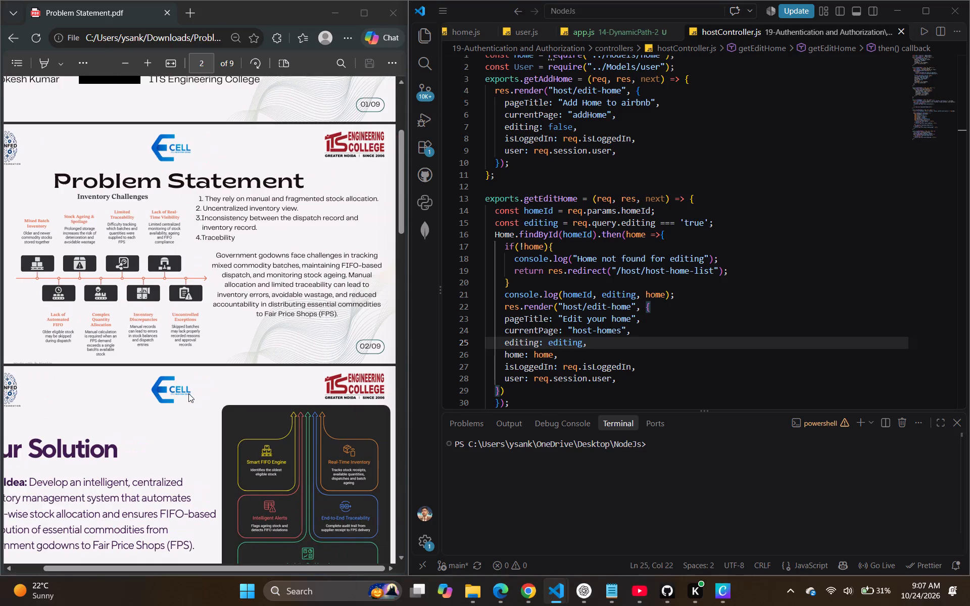
{"action": "scroll", "coordinate": [188, 393], "scroll_direction": "left", "scroll_amount": 1}
{"action": "scroll", "coordinate": [188, 393], "scroll_direction": "down", "scroll_amount": 1}
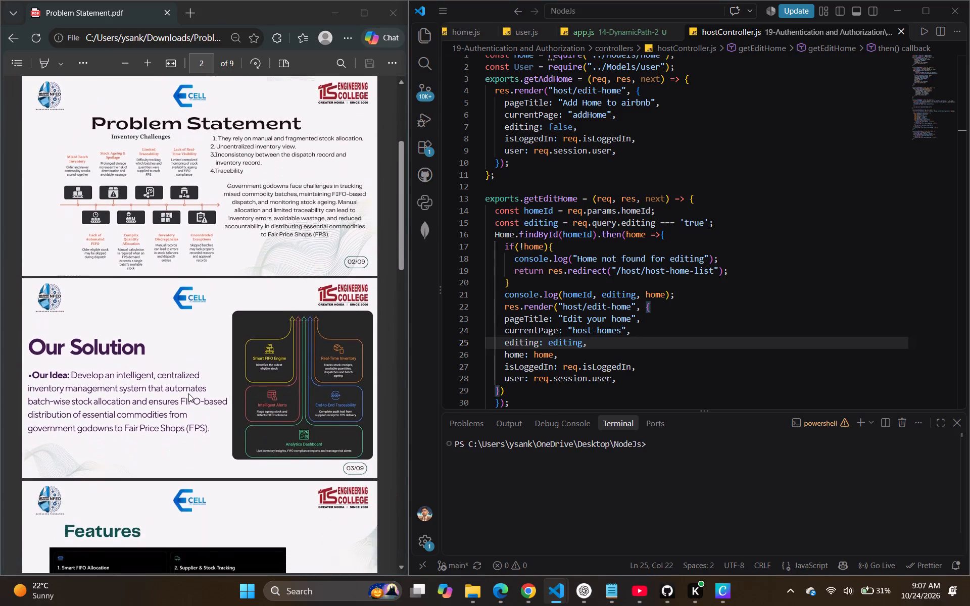
{"action": "scroll", "coordinate": [188, 393], "scroll_direction": "down", "scroll_amount": 1}
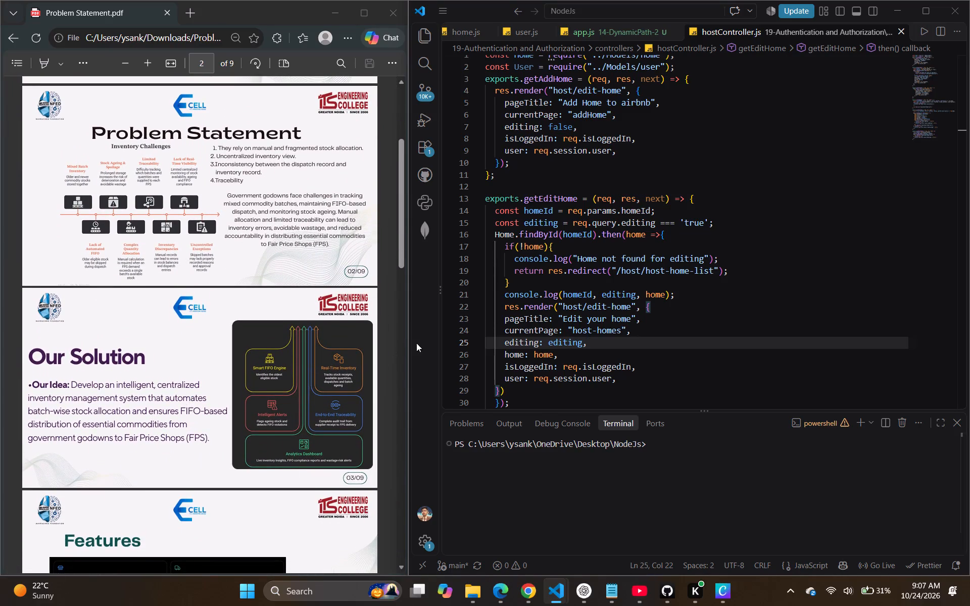
Narrow the PDF window further to about a third of the screen beside the code editor.
{"action": "left_click_drag", "start_coordinate": [407, 340], "coordinate": [280, 325]}
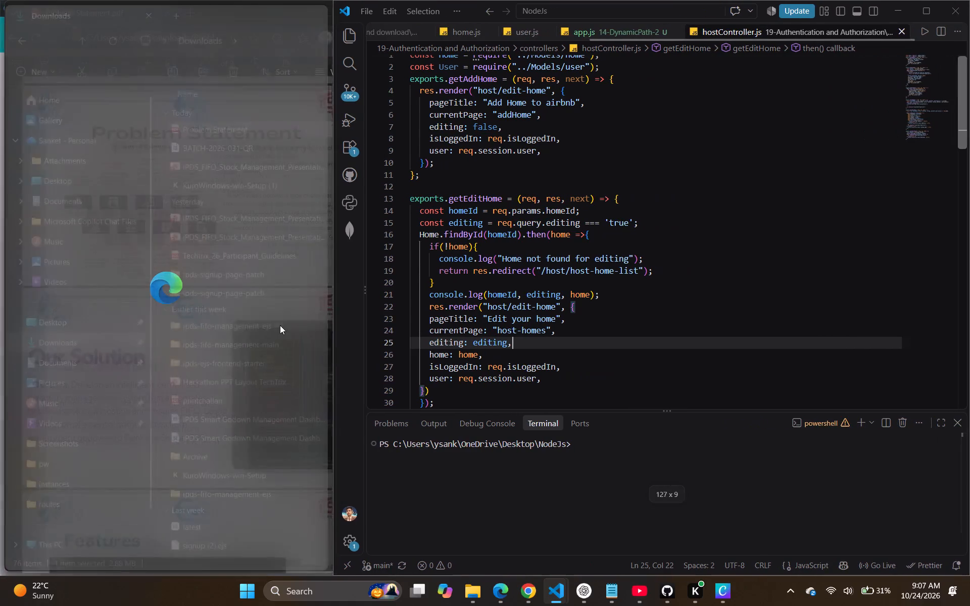
Examine the numbered problem list and the "Government godowns face challenges" paragraph on page 2 of the PDF up close.
{"action": "scroll", "coordinate": [189, 229], "scroll_direction": "left", "scroll_amount": 1}
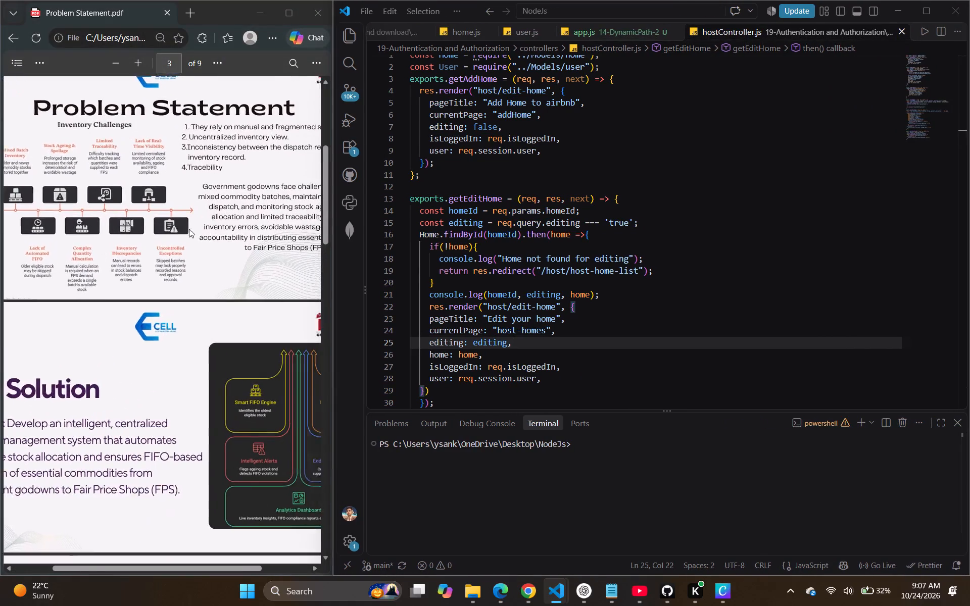
{"action": "scroll", "coordinate": [189, 229], "scroll_direction": "left", "scroll_amount": 4}
{"action": "scroll", "coordinate": [189, 229], "scroll_direction": "up", "scroll_amount": 1}
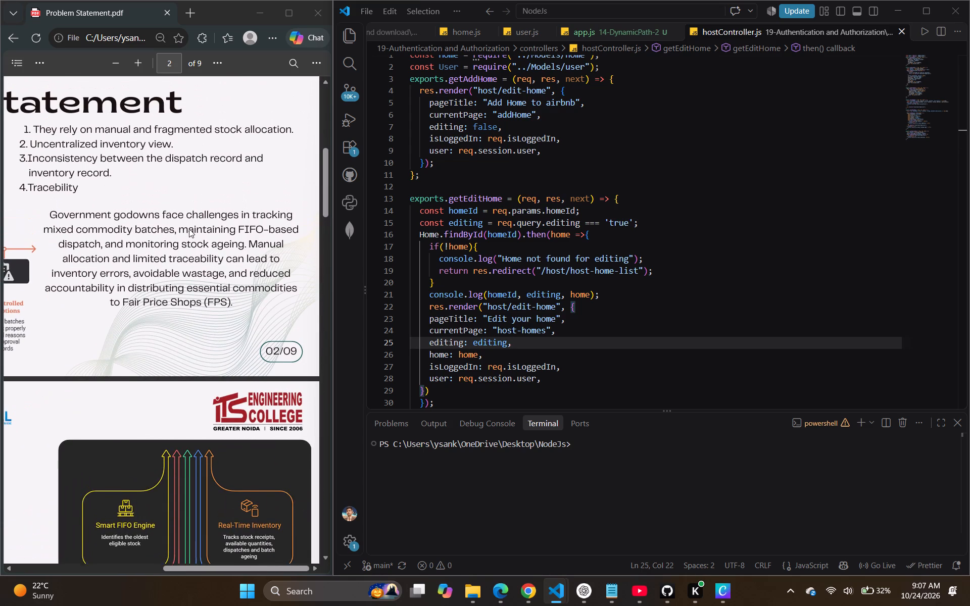
{"action": "scroll", "coordinate": [189, 229], "scroll_direction": "up", "scroll_amount": 1}
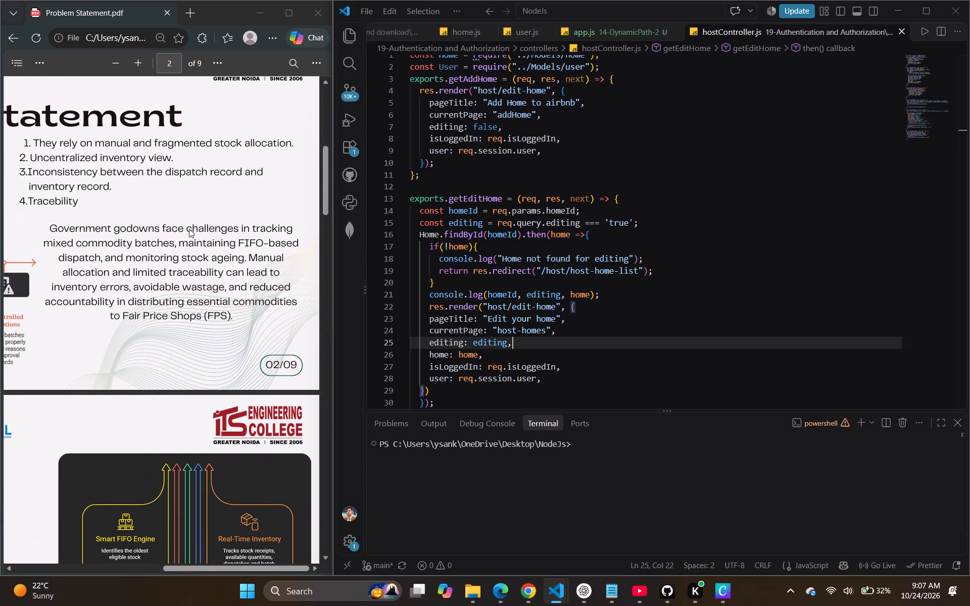
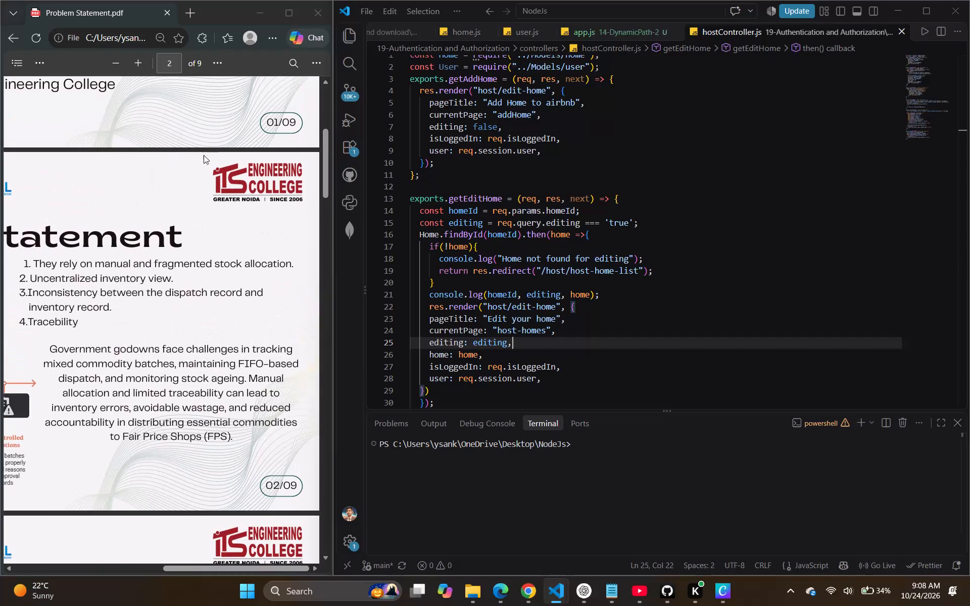
Review the Problem Statement, Our Solution and Features pages of the PDF, bringing the full page width into view.
{"action": "scroll", "coordinate": [207, 247], "scroll_direction": "down", "scroll_amount": 1}
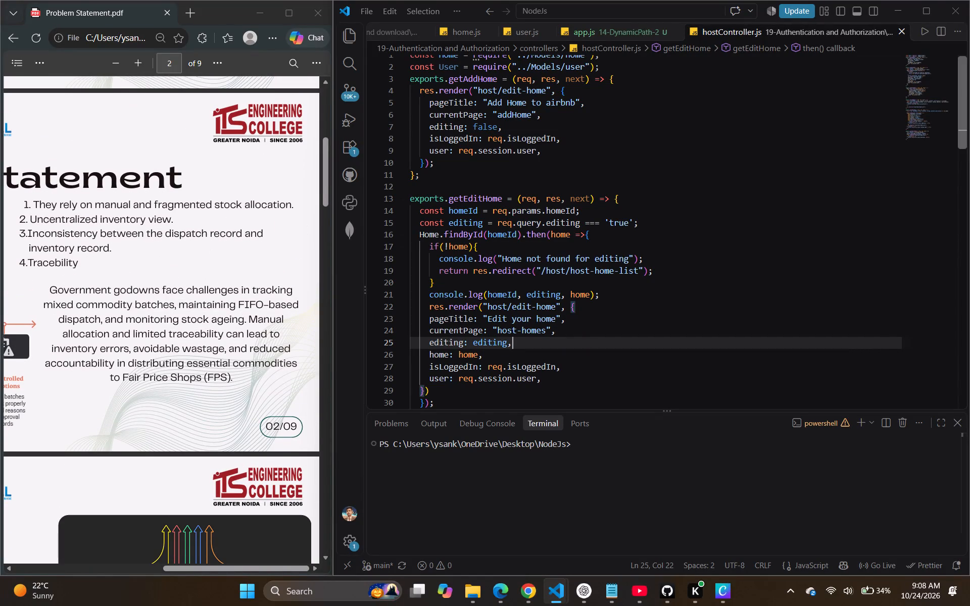
{"action": "scroll", "coordinate": [516, 203], "scroll_direction": "up", "scroll_amount": 2}
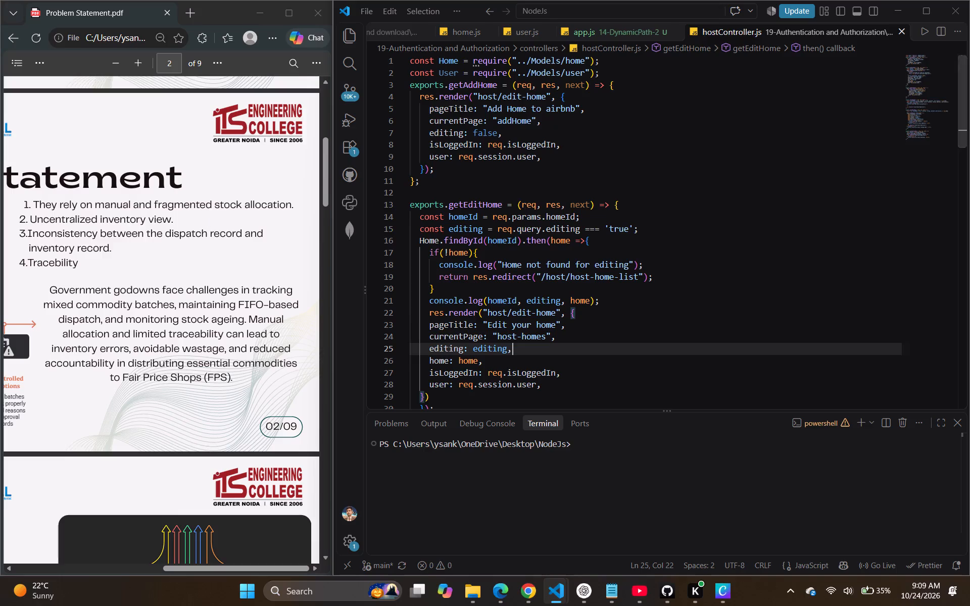
{"action": "scroll", "coordinate": [173, 283], "scroll_direction": "down", "scroll_amount": 2}
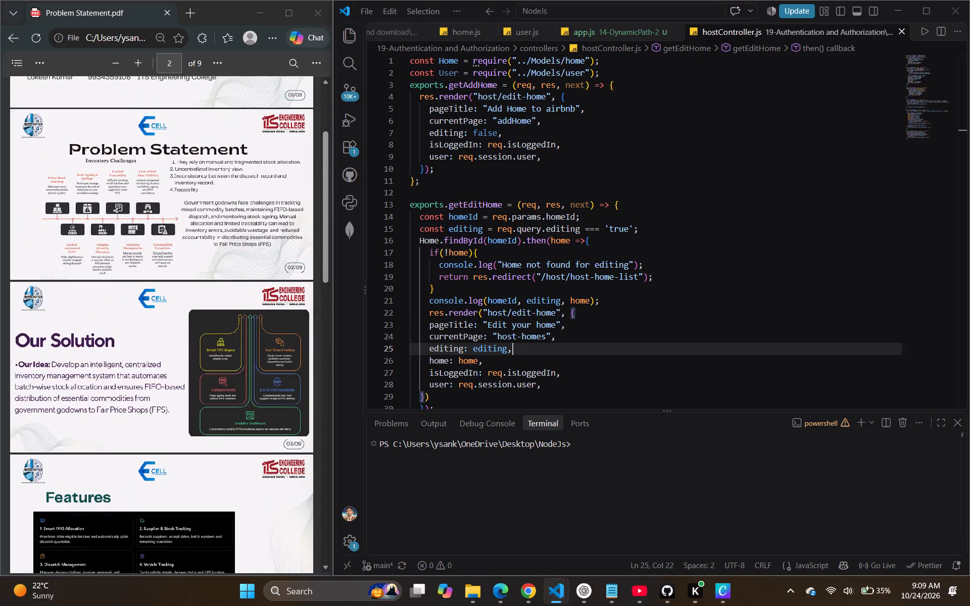
{"action": "scroll", "coordinate": [173, 283], "scroll_direction": "down", "scroll_amount": 2}
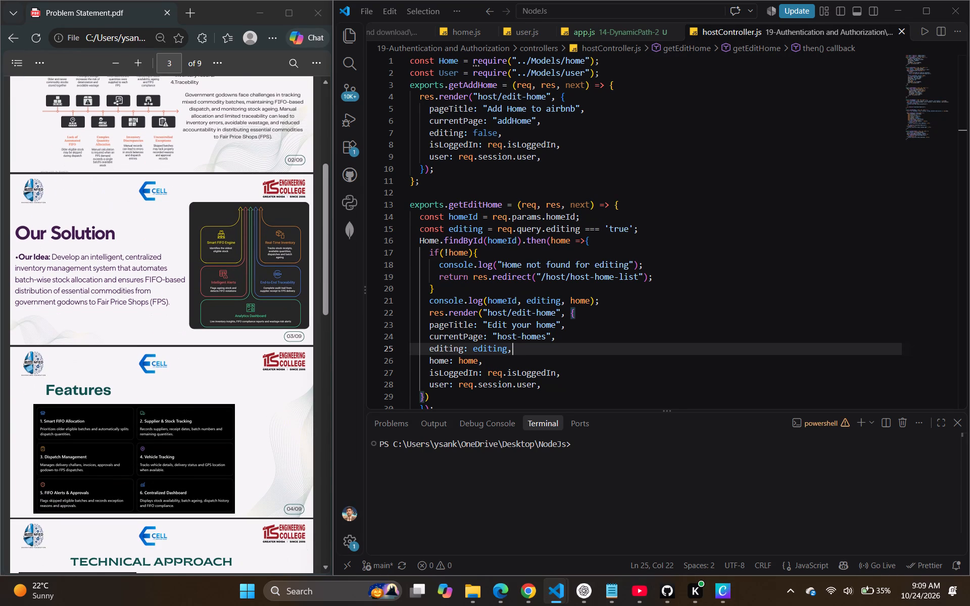
{"action": "scroll", "coordinate": [173, 283], "scroll_direction": "down", "scroll_amount": 1}
{"action": "scroll", "coordinate": [173, 283], "scroll_direction": "up", "scroll_amount": 1}
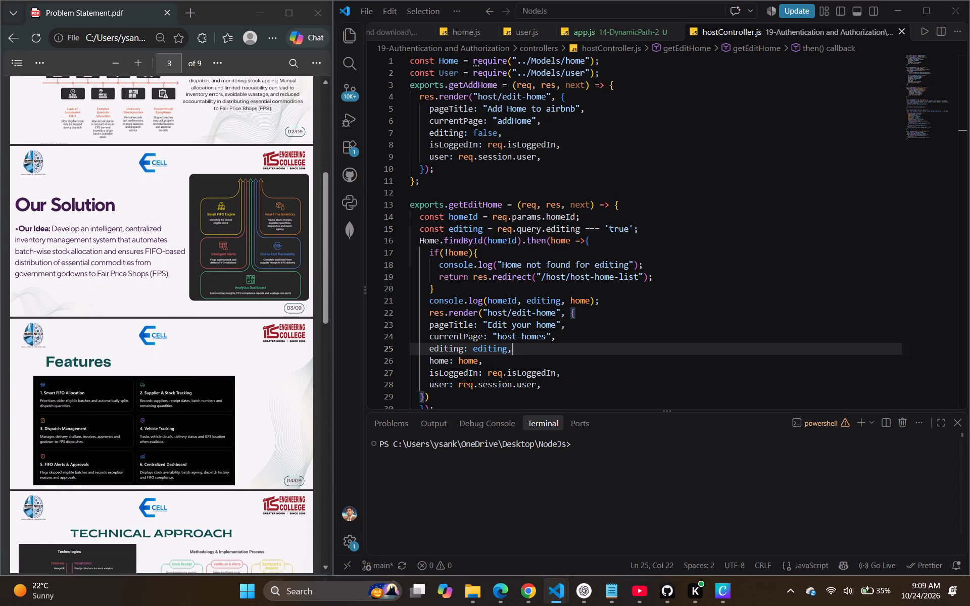
{"action": "scroll", "coordinate": [173, 283], "scroll_direction": "up", "scroll_amount": 1}
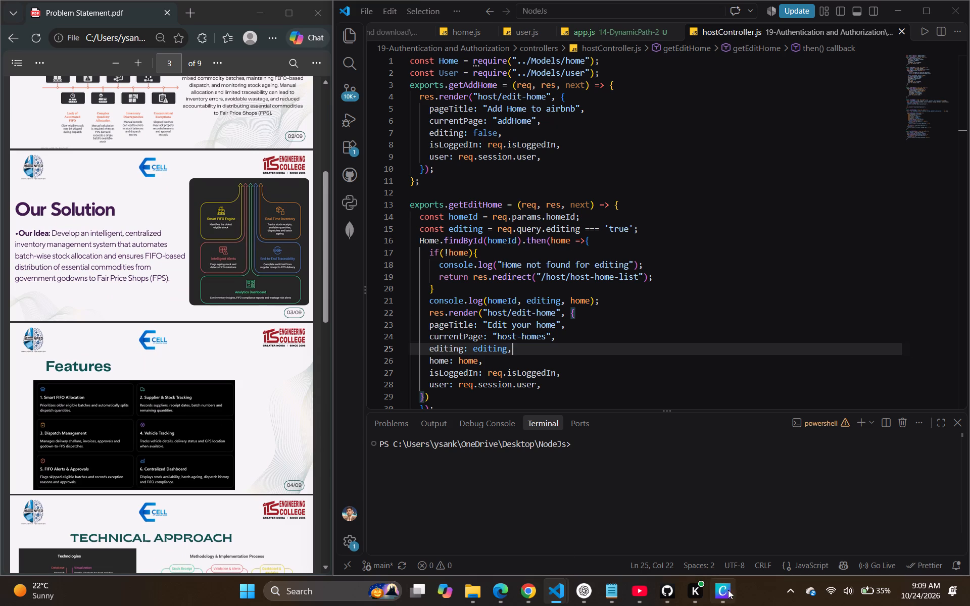
Switch to the Canva presentation and look over its Problem Statement slide for comparison with the exported PDF.
{"action": "left_click", "coordinate": [727, 592]}
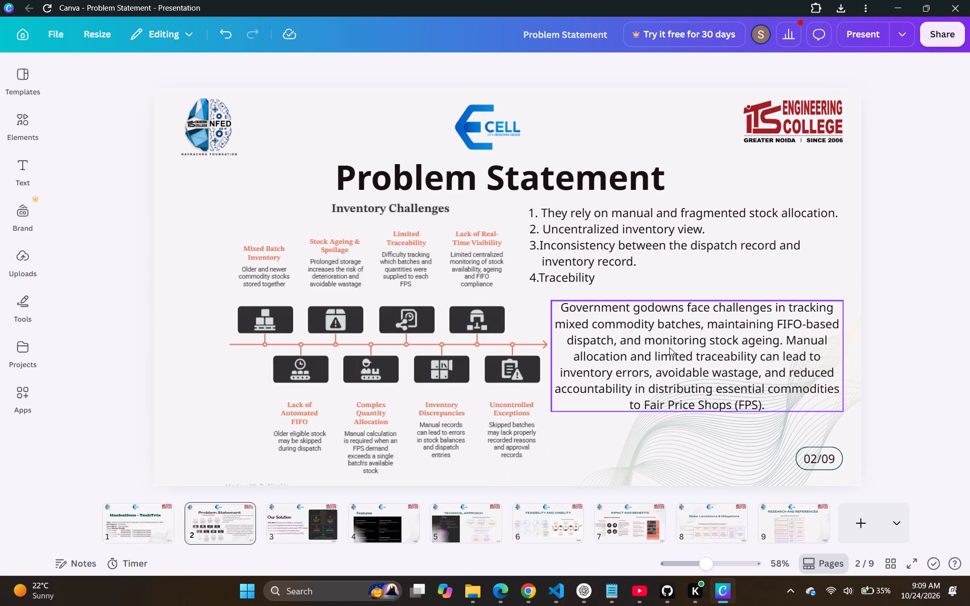
{"action": "scroll", "coordinate": [676, 250], "scroll_direction": "down", "scroll_amount": 3}
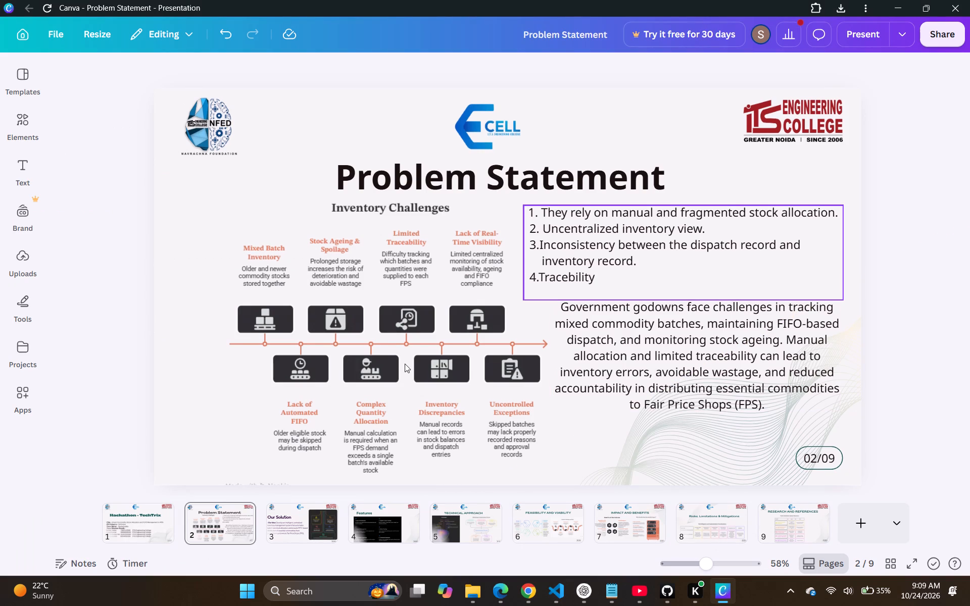
{"action": "scroll", "coordinate": [405, 364], "scroll_direction": "down", "scroll_amount": 3}
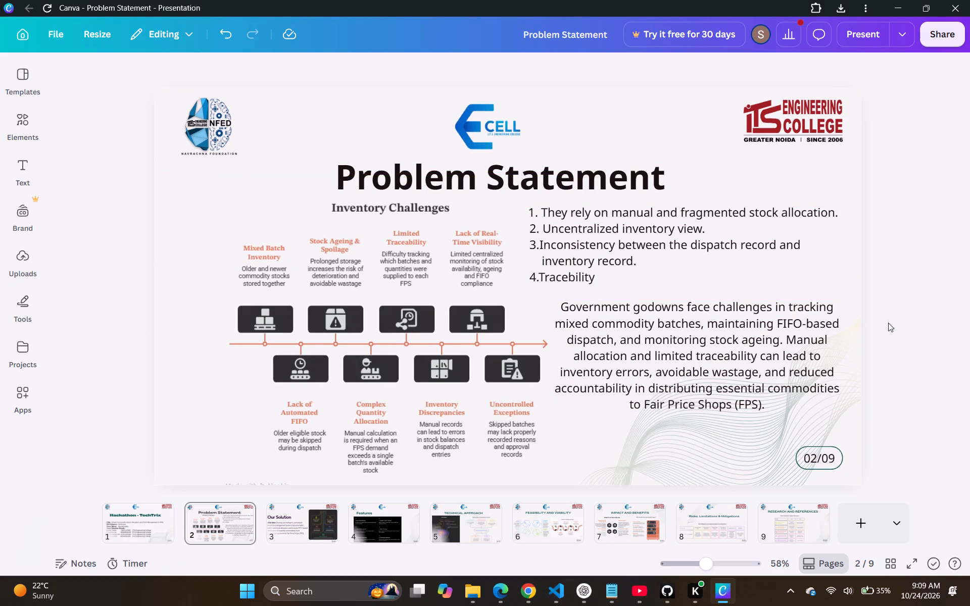
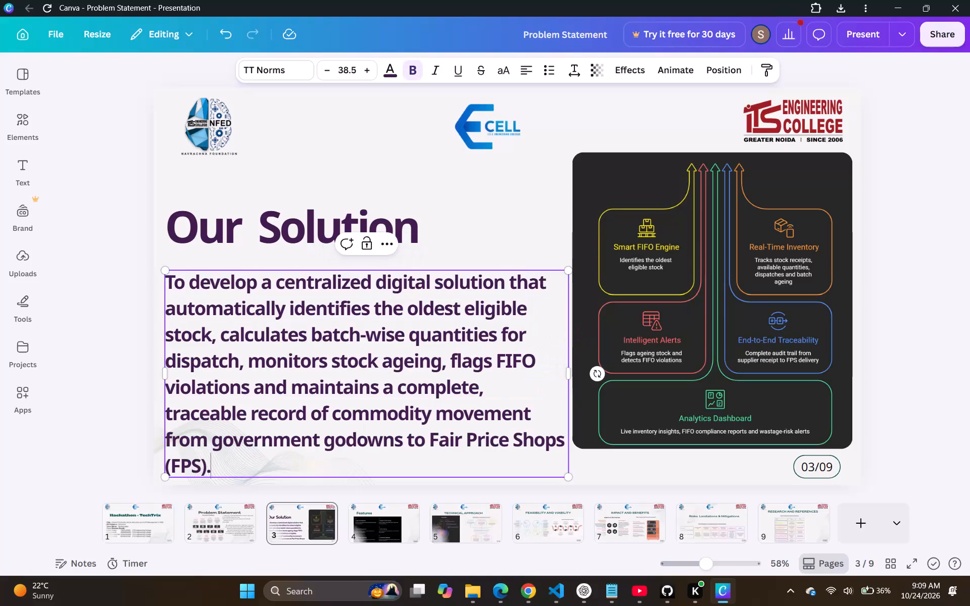
Replace the opening word "To" of the Our Solution paragraph with "For that we have".
{"action": "left_click", "coordinate": [189, 282]}
{"action": "key", "text": "BackSpace"}
{"action": "key", "text": "BackSpace"}
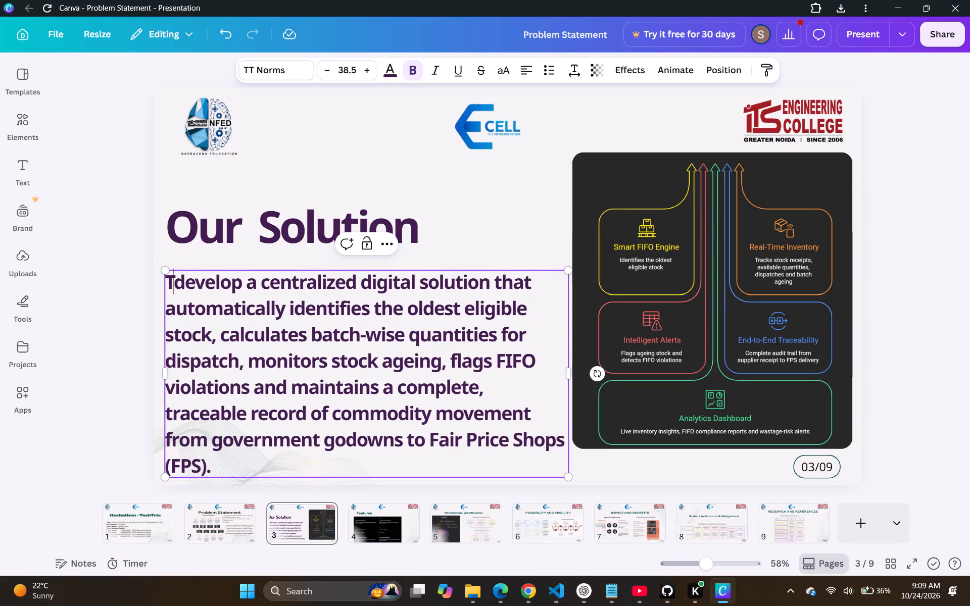
{"action": "key", "text": "BackSpace"}
{"action": "type", "text": "For"}
{"action": "key", "text": "space"}
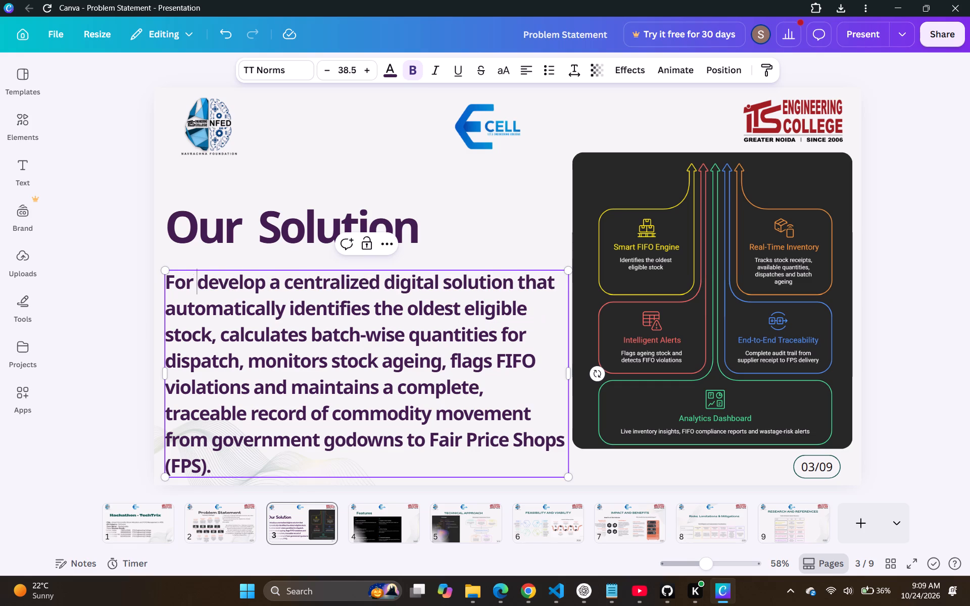
{"action": "type", "text": "that"}
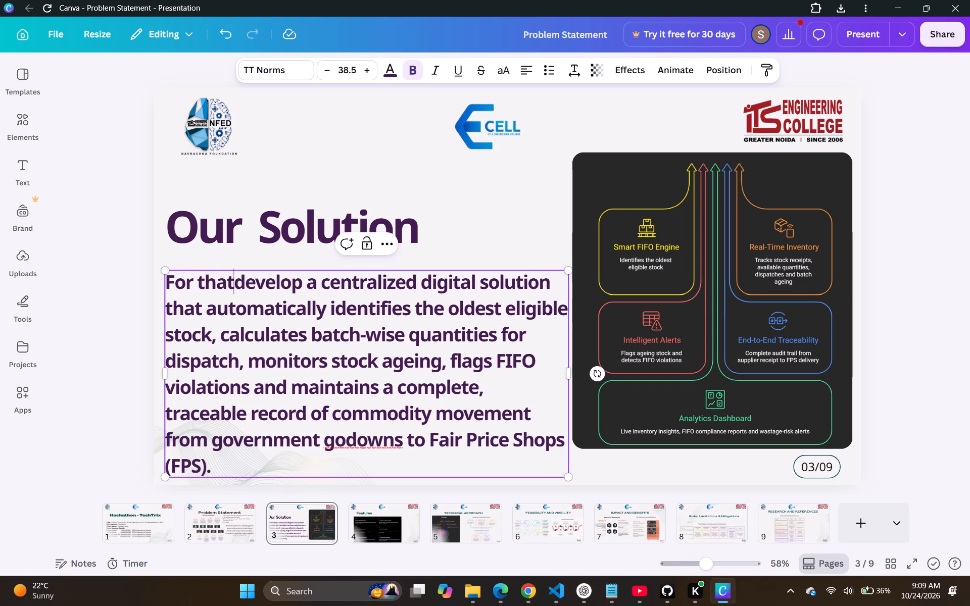
{"action": "key", "text": "space"}
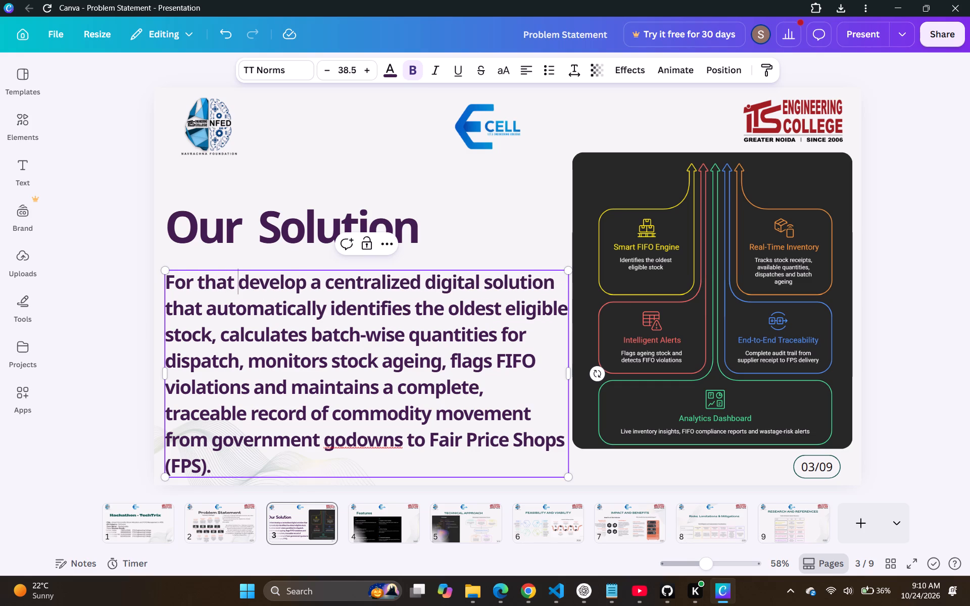
{"action": "type", "text": "we have"}
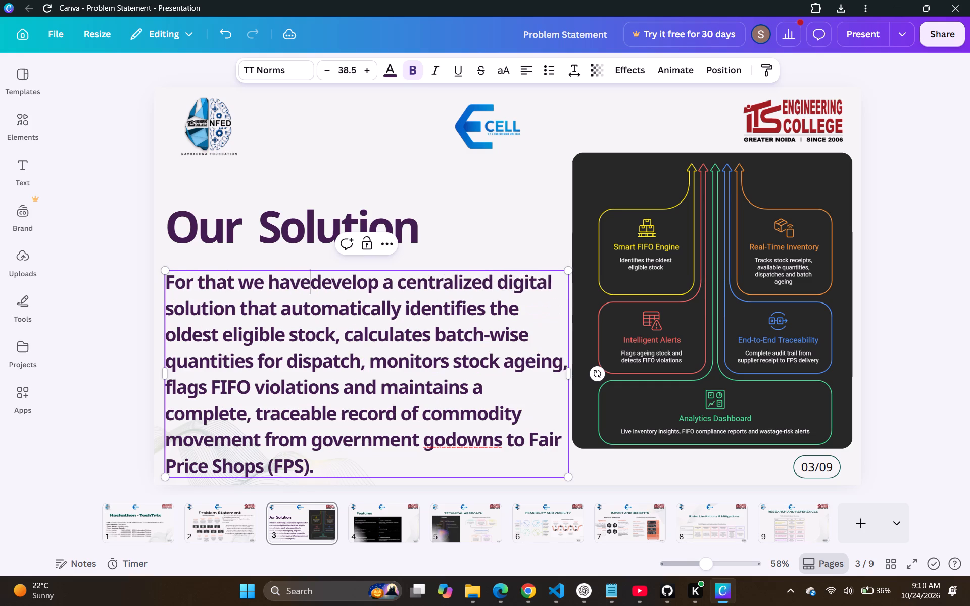
{"action": "key", "text": "space"}
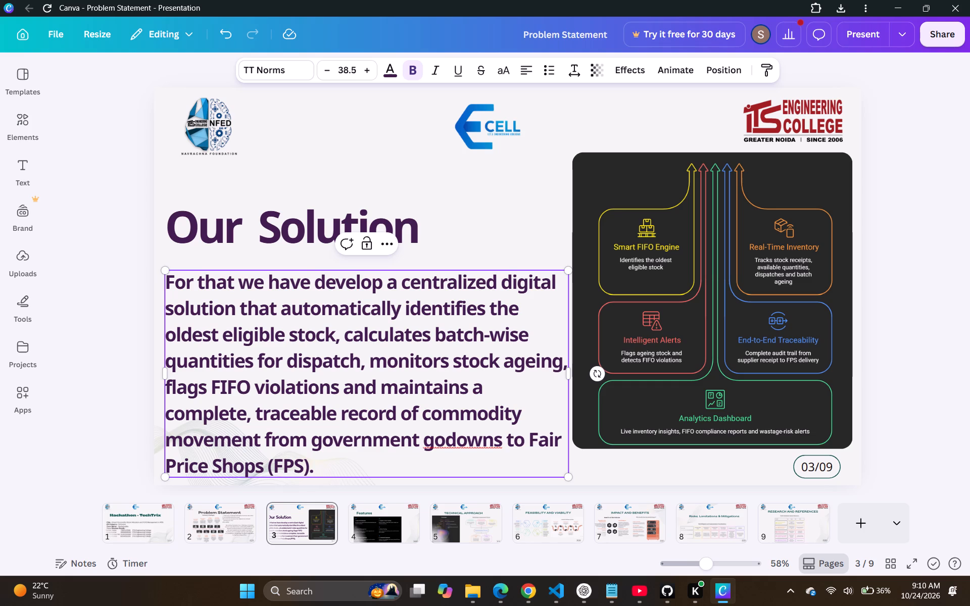
Change "develop" to "developed" and insert "role based" before "centralized" in the solution paragraph.
{"action": "left_click", "coordinate": [380, 286]}
{"action": "type", "text": "ed"}
{"action": "key", "text": "space"}
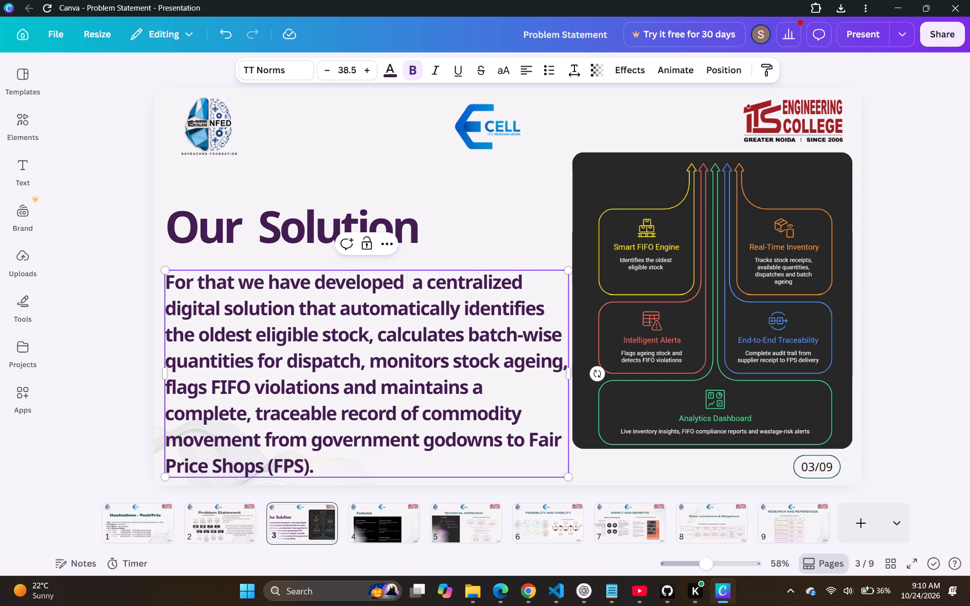
{"action": "key", "text": "BackSpace"}
{"action": "key", "text": "Right"}
{"action": "key", "text": "Right"}
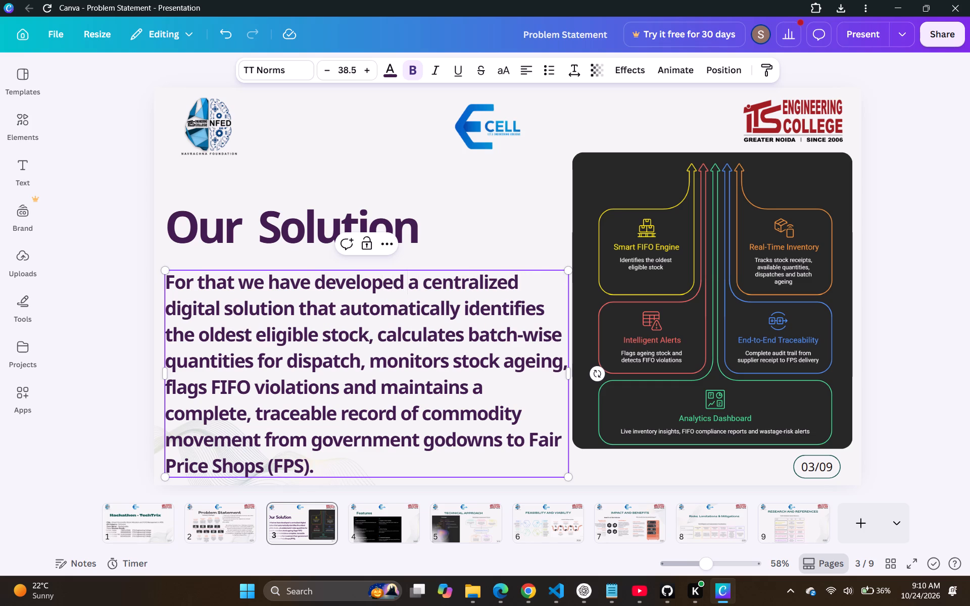
{"action": "key", "text": "space"}
{"action": "type", "text": "role based"}
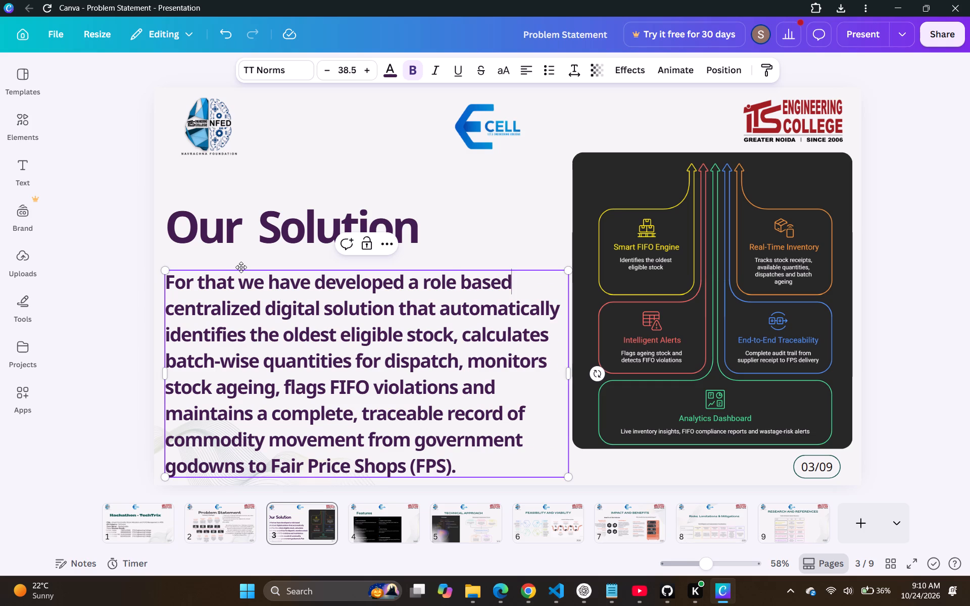
Move the solution paragraph slightly up, closer to the Our Solution heading.
{"action": "left_click_drag", "start_coordinate": [241, 267], "coordinate": [241, 254]}
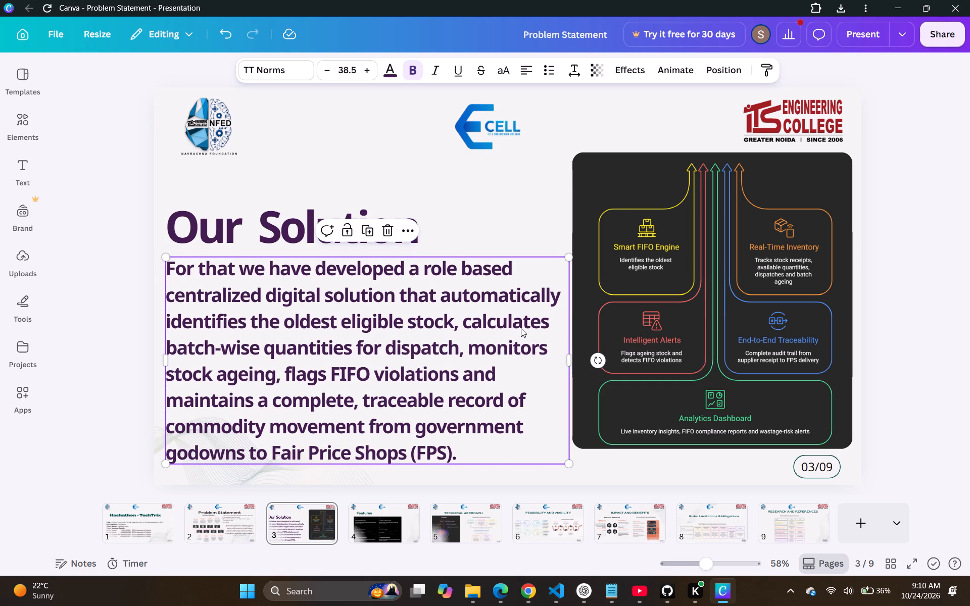
Reduce the font size of the whole solution paragraph to 34.5.
{"action": "left_click", "coordinate": [424, 302]}
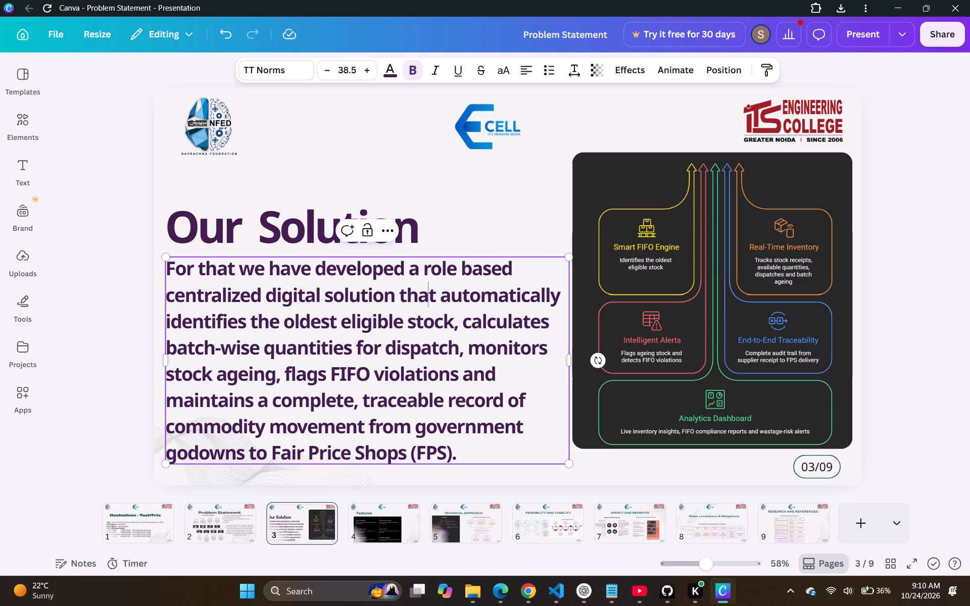
{"action": "key", "text": "ctrl+a"}
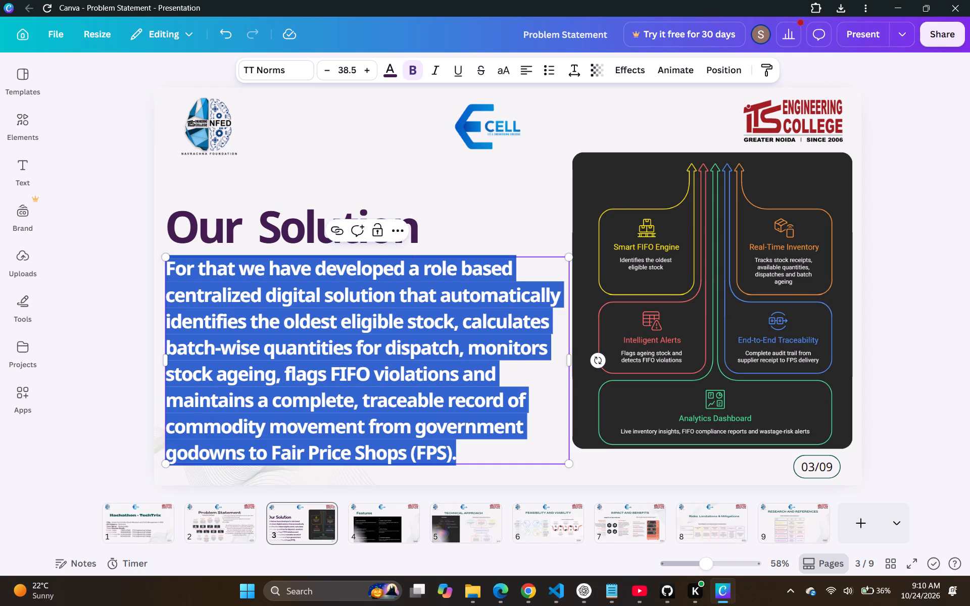
{"action": "double_click", "coordinate": [327, 71]}
{"action": "left_click", "coordinate": [327, 71]}
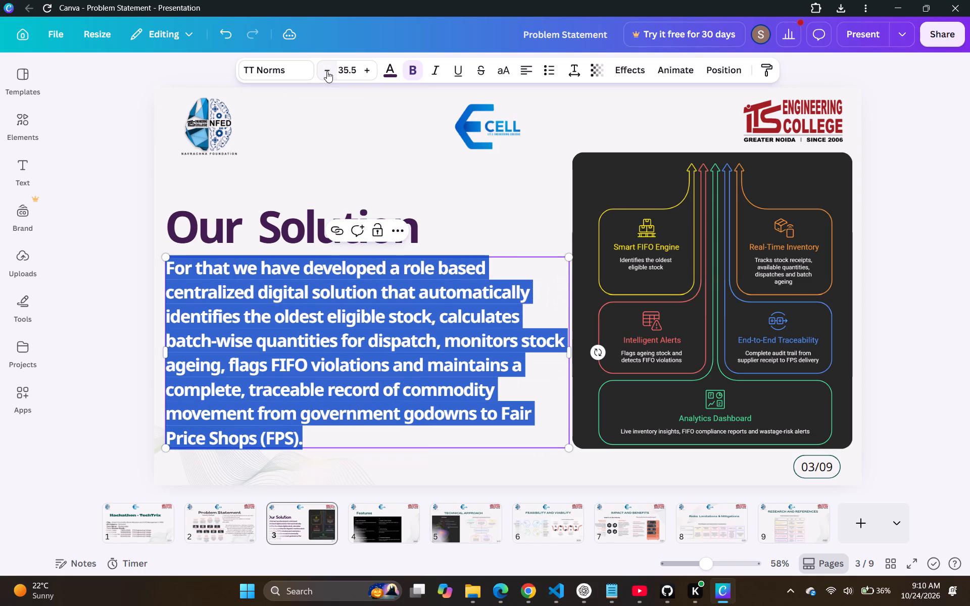
{"action": "left_click", "coordinate": [327, 71]}
Remove bold formatting from the whole solution paragraph.
{"action": "left_click", "coordinate": [420, 63]}
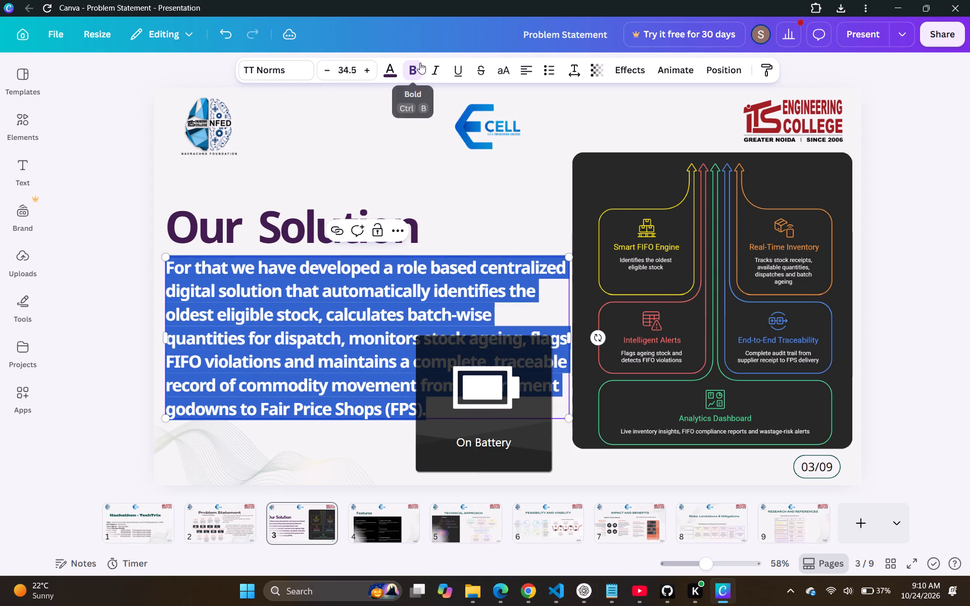
{"action": "left_click", "coordinate": [362, 450]}
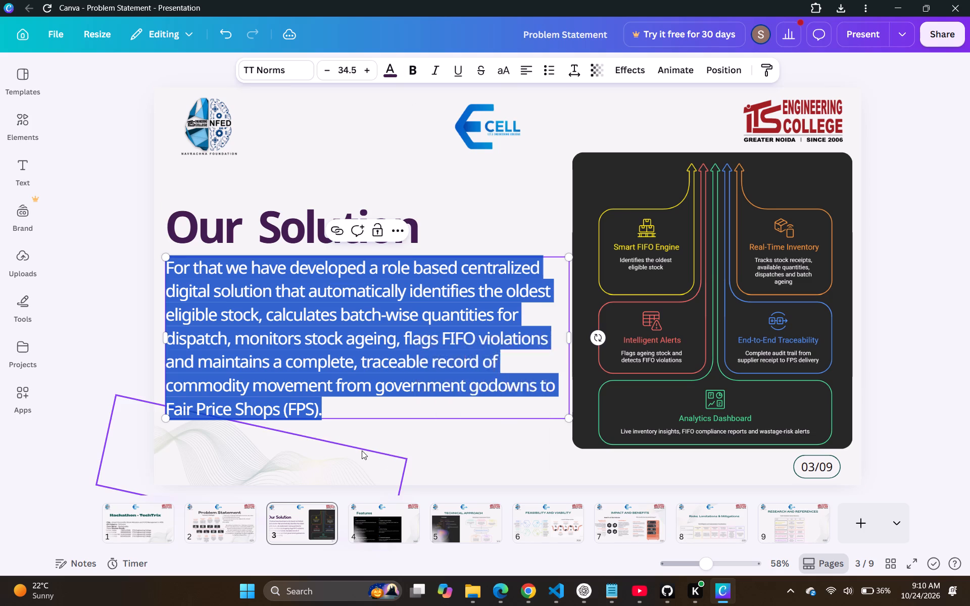
Make the phrase "oldest eligible stock" bold in the solution paragraph.
{"action": "left_click", "coordinate": [391, 369]}
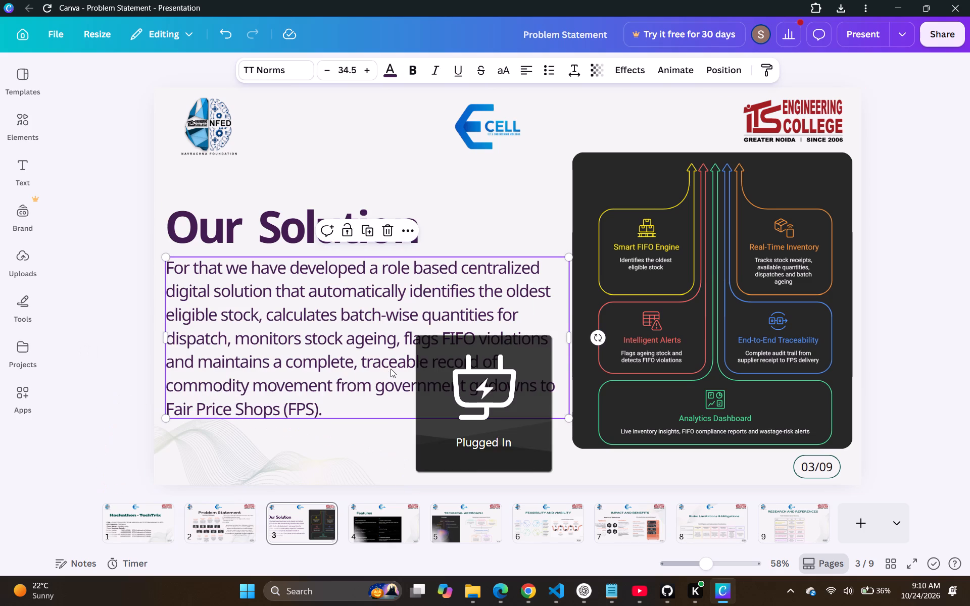
{"action": "left_click", "coordinate": [510, 290]}
{"action": "double_click", "coordinate": [510, 290]}
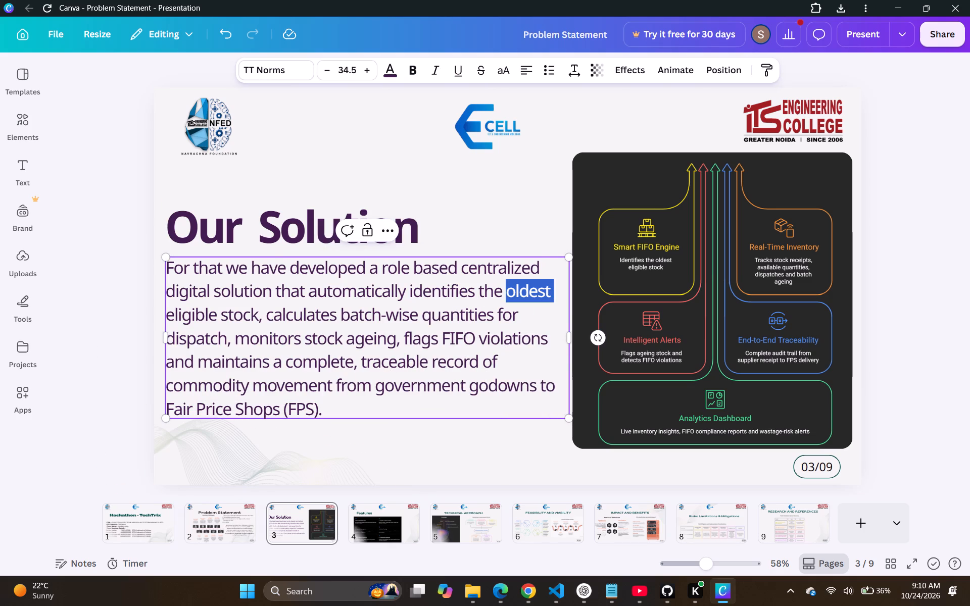
{"action": "left_click", "coordinate": [510, 290]}
{"action": "left_click_drag", "start_coordinate": [510, 290], "coordinate": [471, 305]}
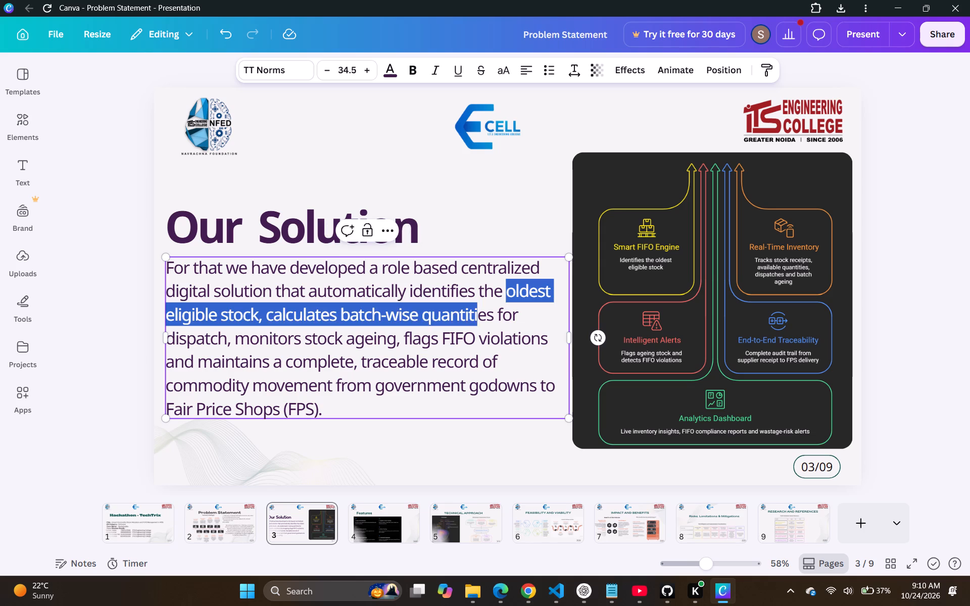
{"action": "left_click_drag", "start_coordinate": [471, 305], "coordinate": [260, 314]}
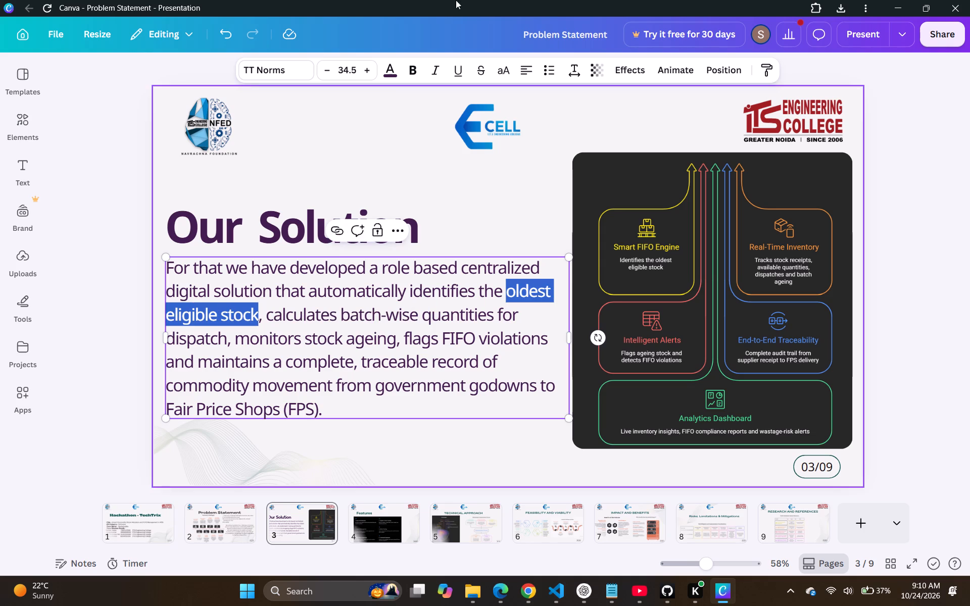
{"action": "left_click", "coordinate": [412, 71]}
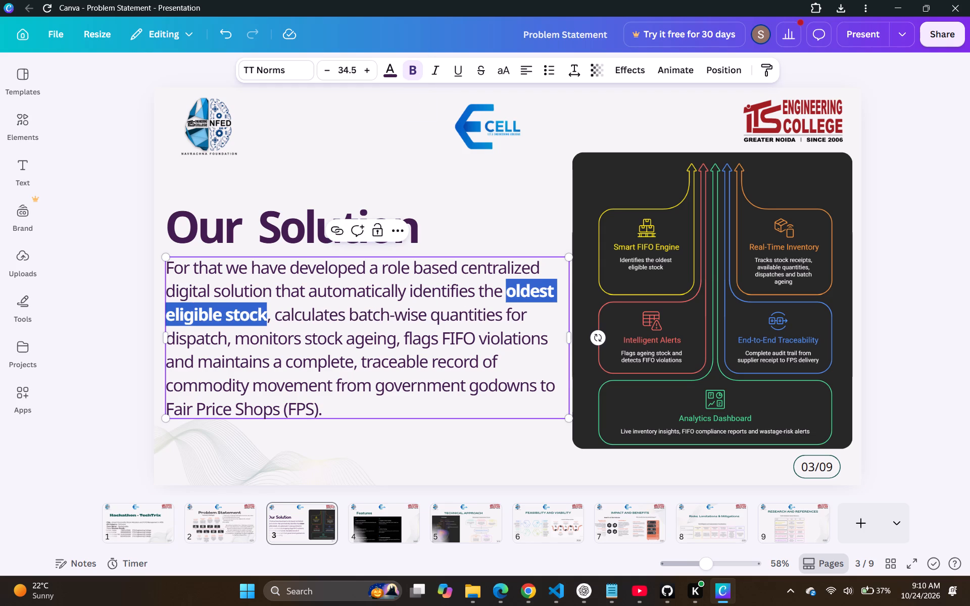
{"action": "left_click", "coordinate": [381, 348]}
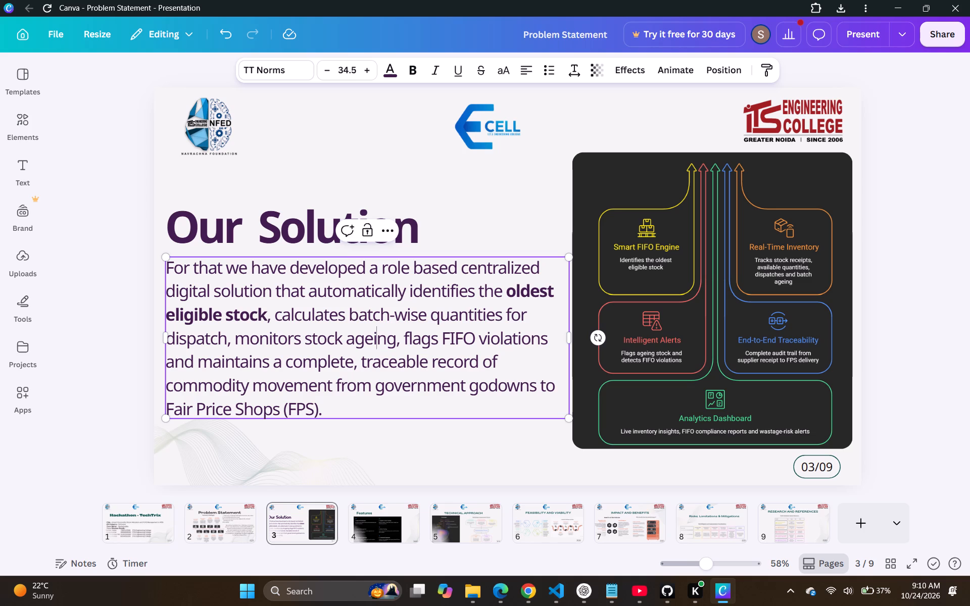
Make the phrase "calculates batch-wise quantities for dispatch" bold in the solution paragraph.
{"action": "left_click_drag", "start_coordinate": [277, 314], "coordinate": [139, 332]}
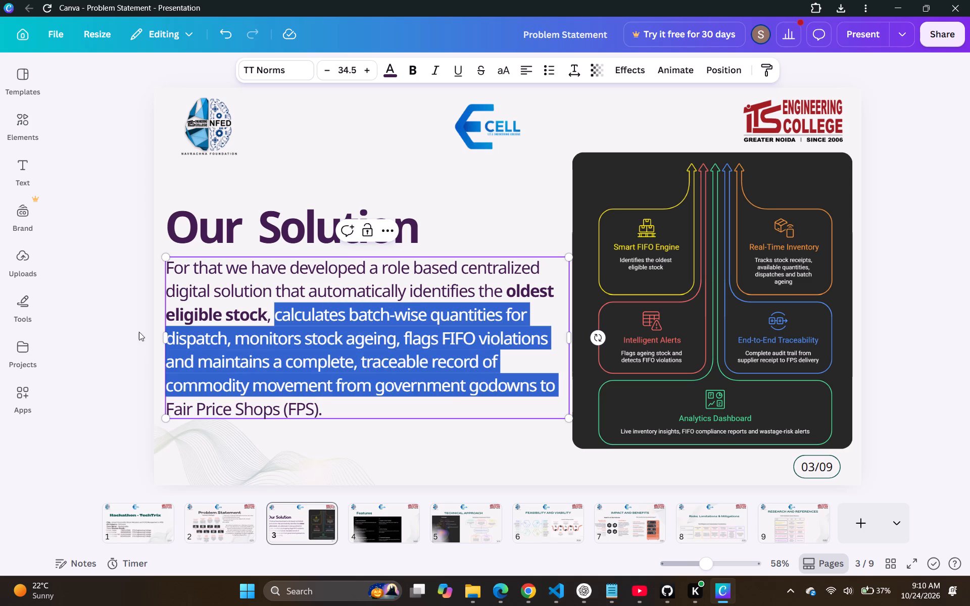
{"action": "left_click_drag", "start_coordinate": [139, 332], "coordinate": [225, 334]}
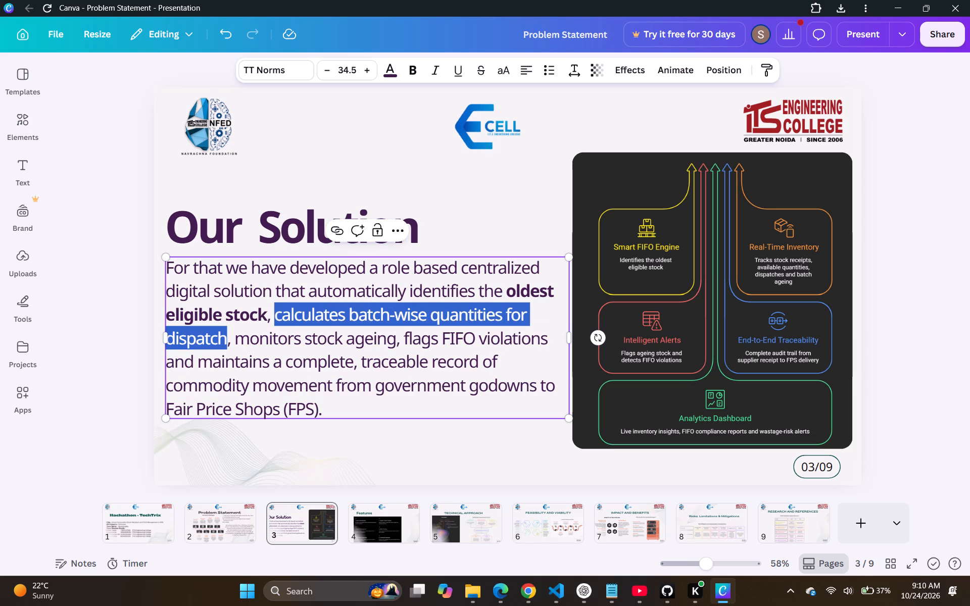
{"action": "left_click", "coordinate": [410, 63]}
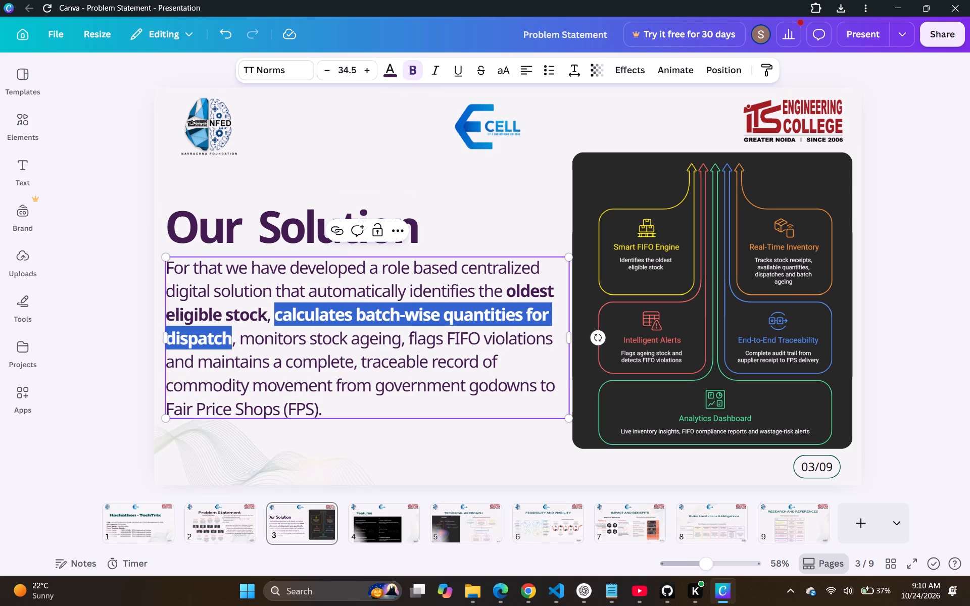
{"action": "left_click", "coordinate": [396, 377]}
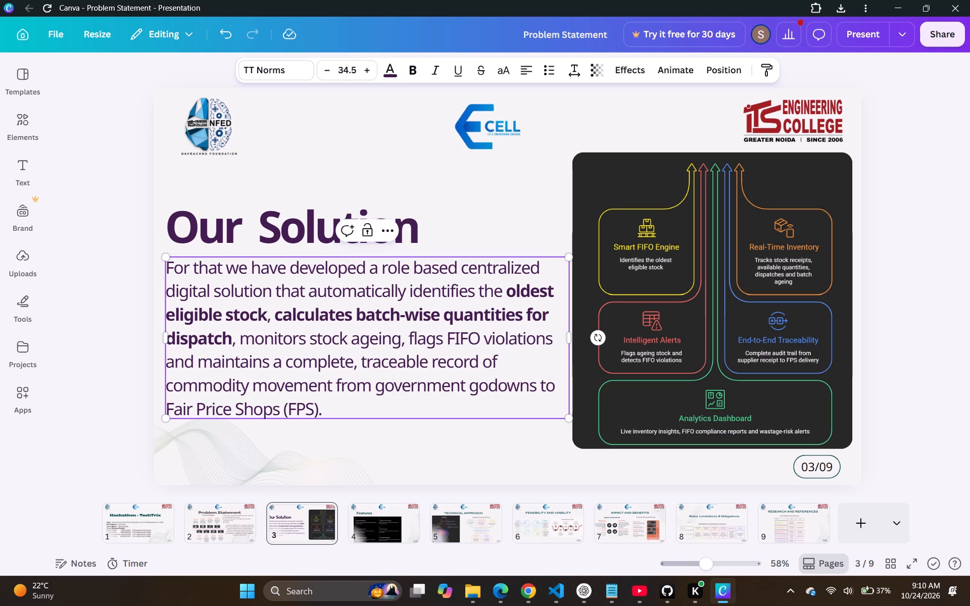
Make the phrases "monitors stock ageing" and "flags FIFO violations" bold in the solution paragraph.
{"action": "left_click_drag", "start_coordinate": [238, 333], "coordinate": [402, 341]}
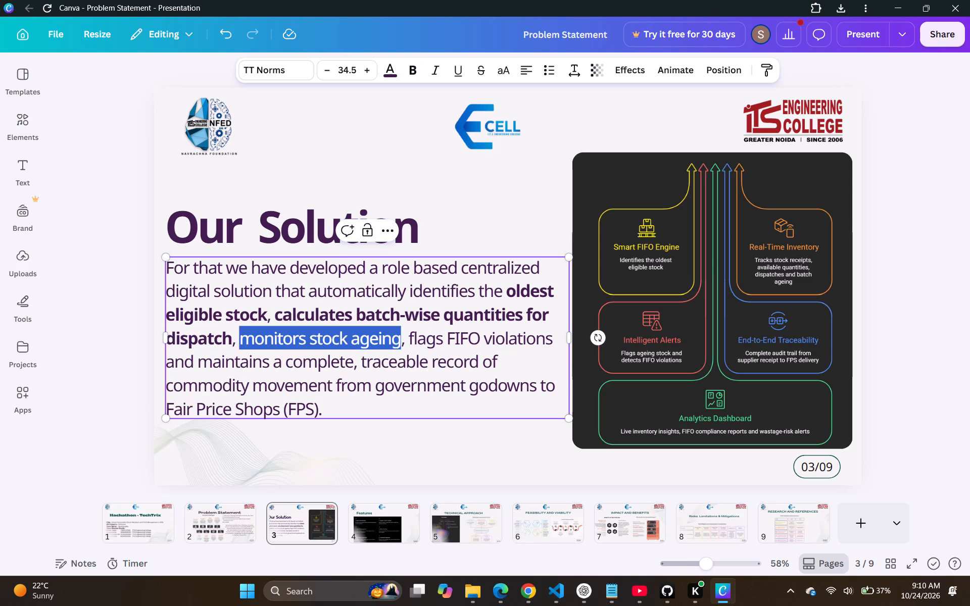
{"action": "left_click_drag", "start_coordinate": [402, 341], "coordinate": [400, 341]}
{"action": "left_click", "coordinate": [417, 66]}
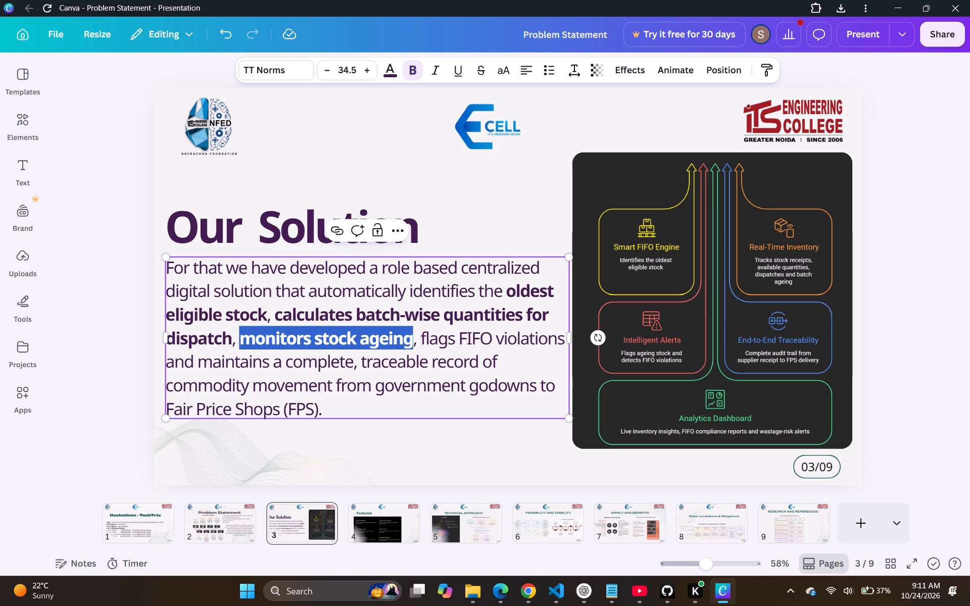
{"action": "left_click_drag", "start_coordinate": [423, 341], "coordinate": [567, 337]}
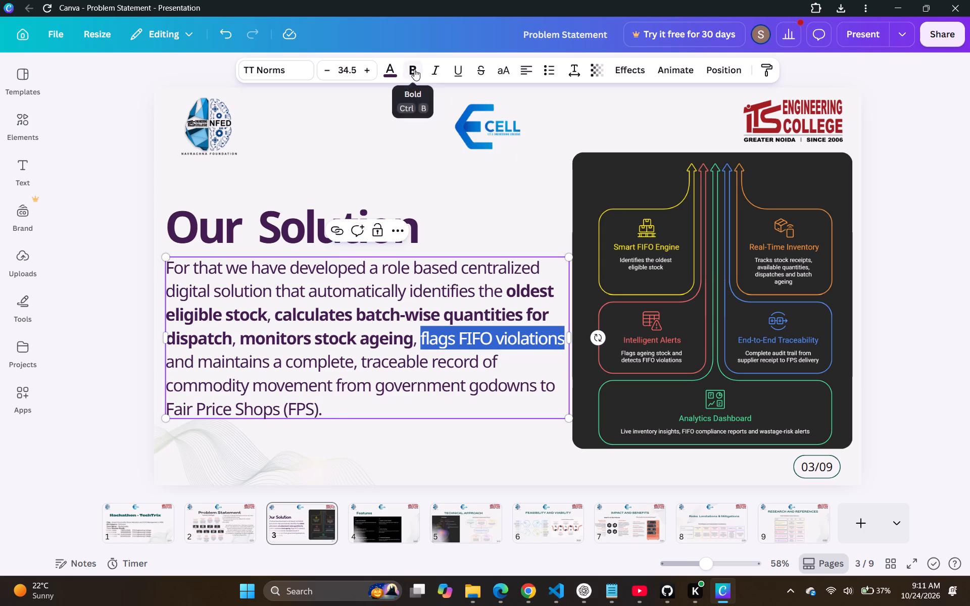
{"action": "left_click", "coordinate": [414, 69]}
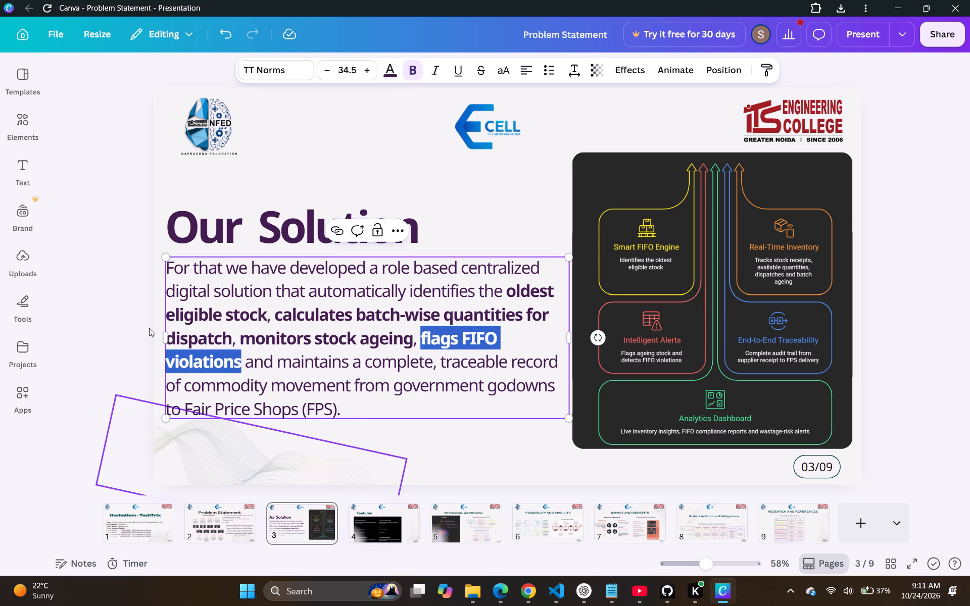
{"action": "left_click", "coordinate": [133, 341]}
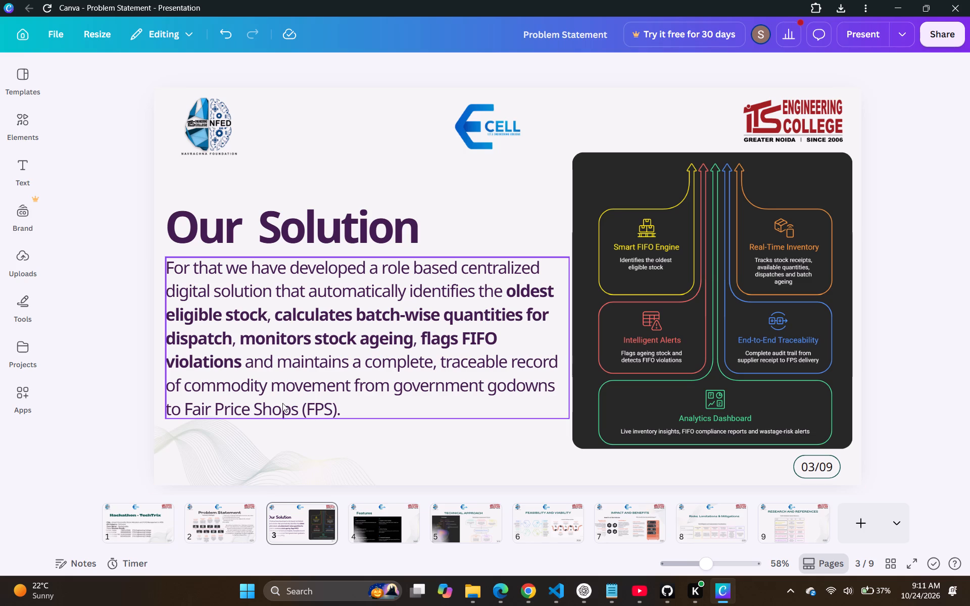
Nudge the solution paragraph slightly down beneath the Our Solution heading.
{"action": "left_click", "coordinate": [280, 364]}
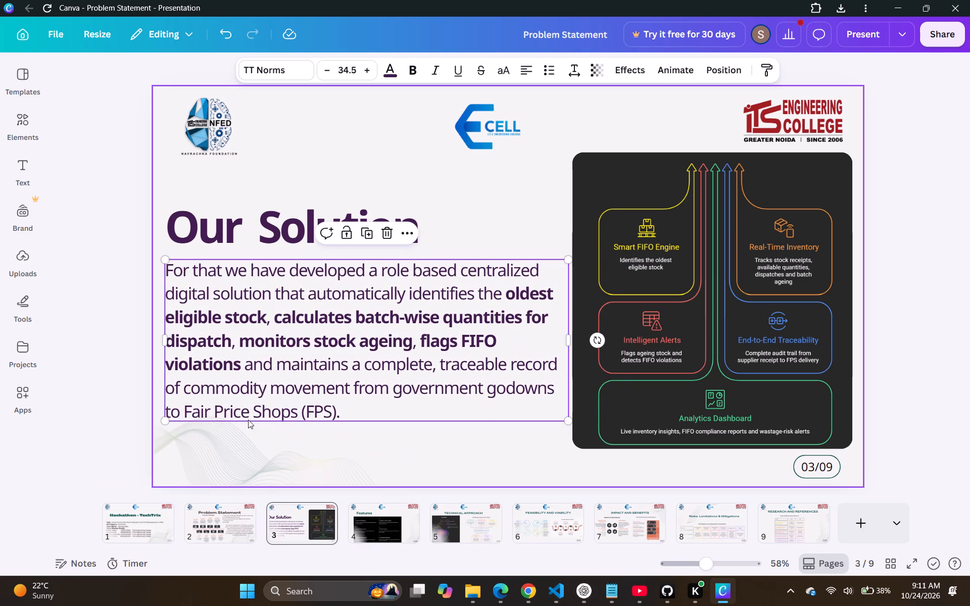
{"action": "left_click", "coordinate": [118, 372]}
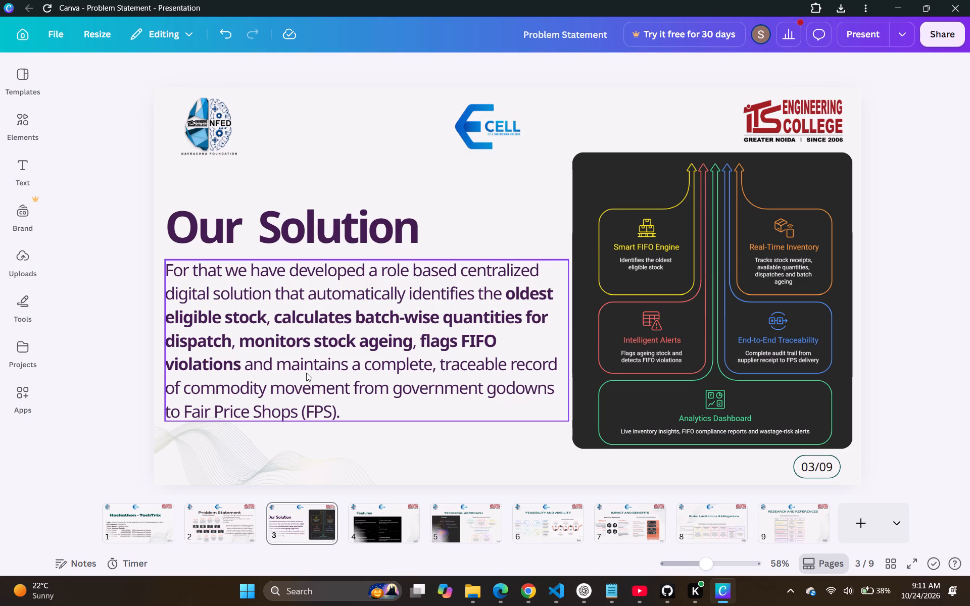
Make the phrase "maintains a complete, traceable record" bold in the solution paragraph.
{"action": "left_click", "coordinate": [306, 373]}
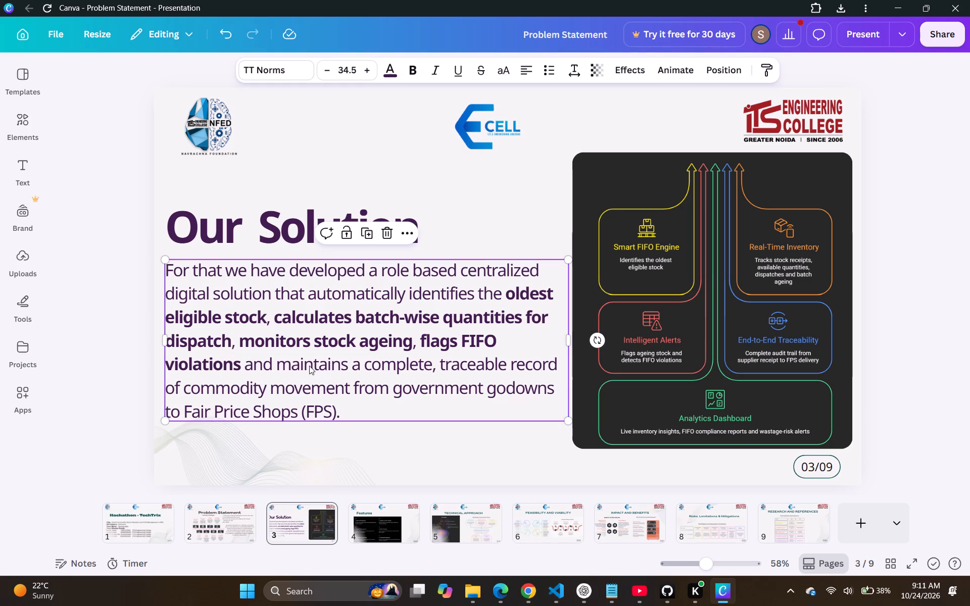
{"action": "double_click", "coordinate": [309, 366]}
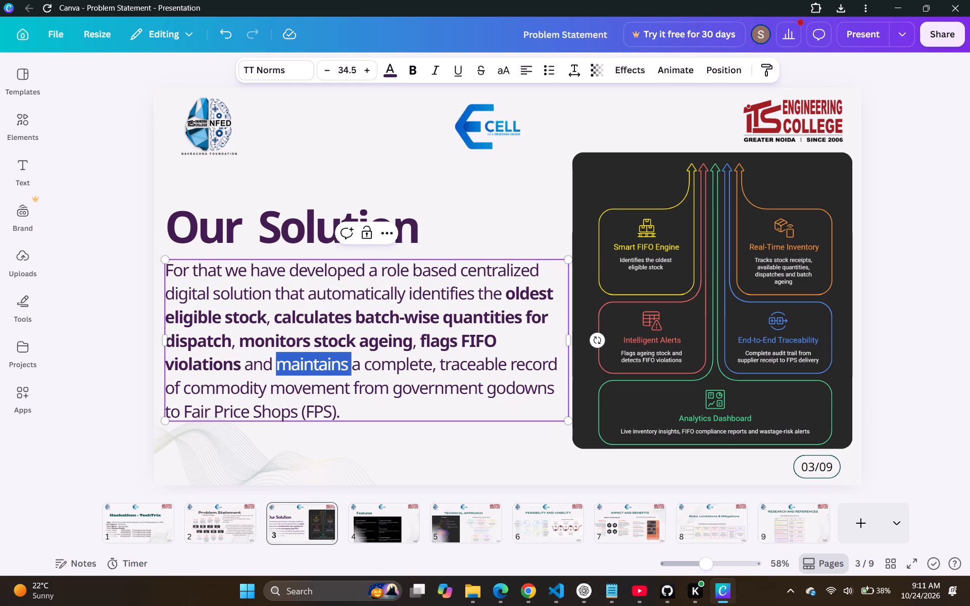
{"action": "left_click", "coordinate": [309, 366]}
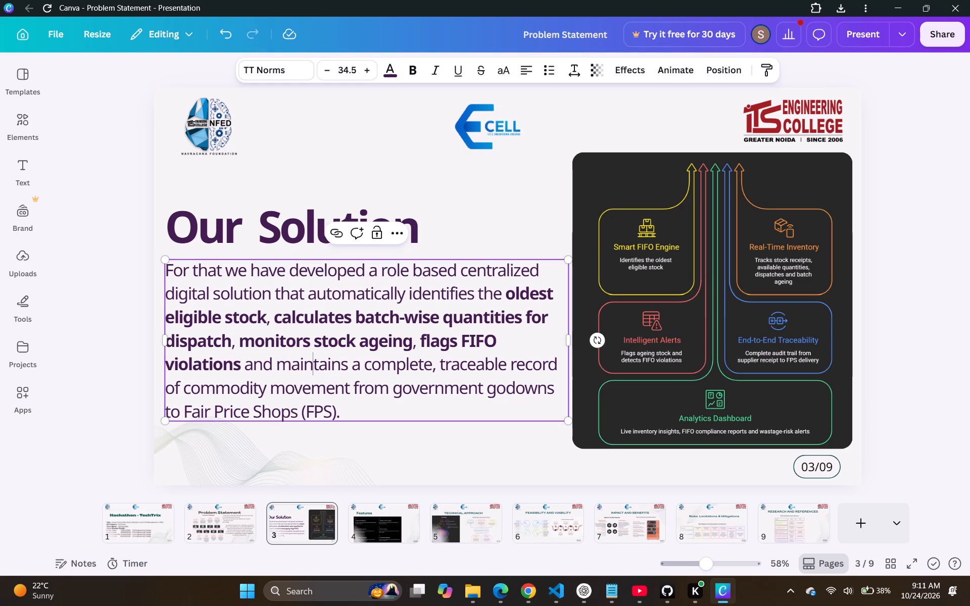
{"action": "left_click_drag", "start_coordinate": [277, 364], "coordinate": [545, 362]}
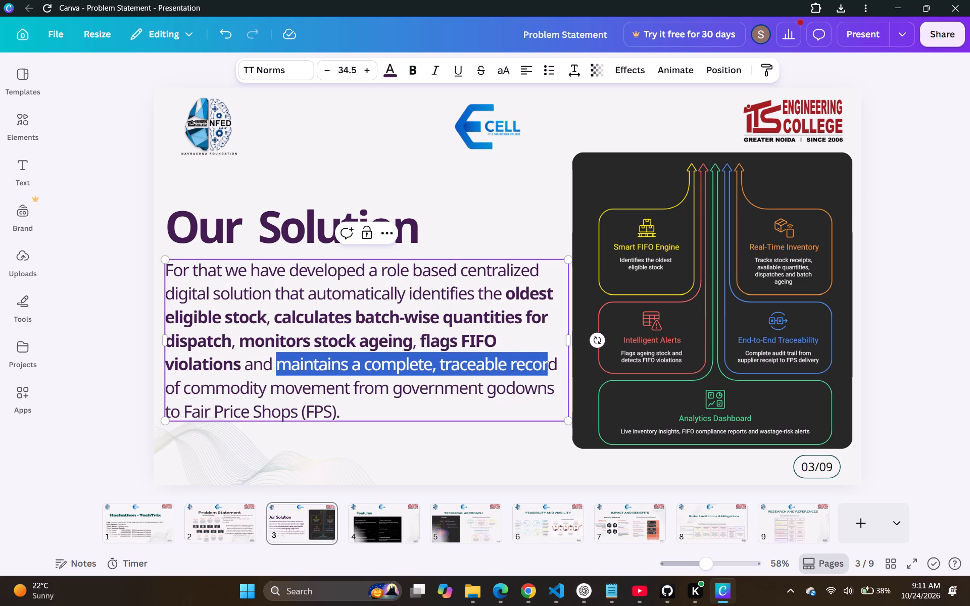
{"action": "left_click_drag", "start_coordinate": [545, 362], "coordinate": [553, 365]}
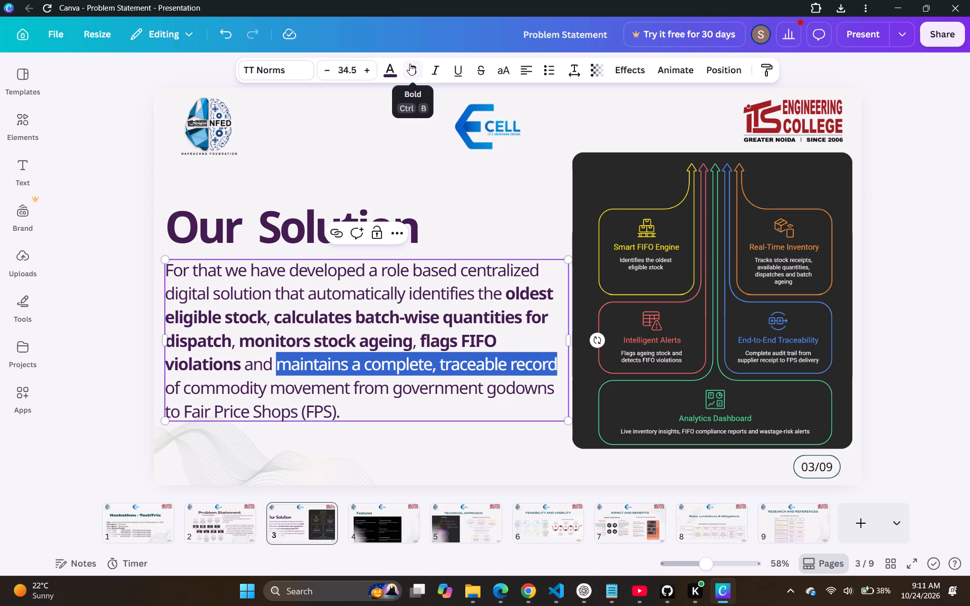
{"action": "left_click", "coordinate": [410, 64]}
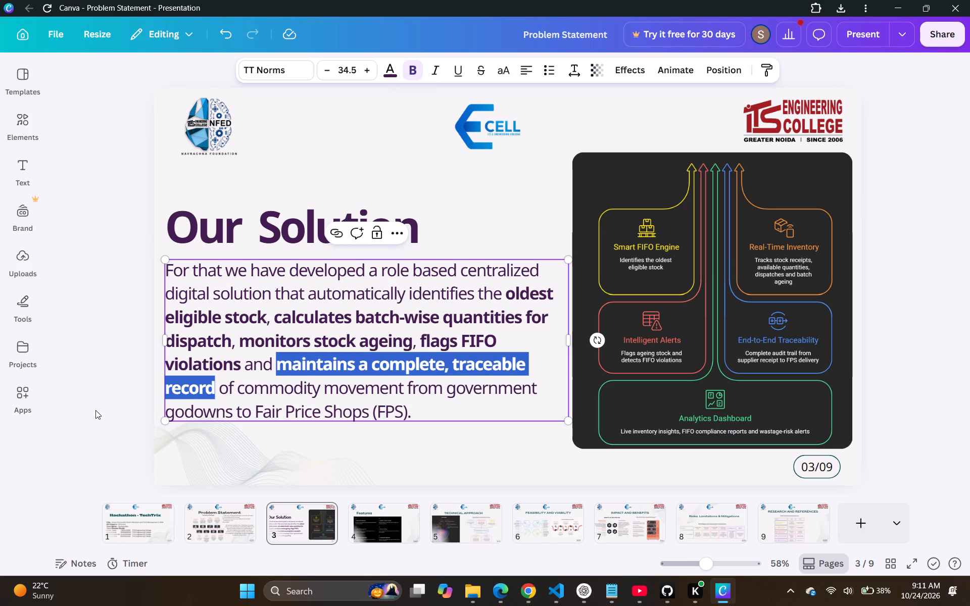
{"action": "left_click", "coordinate": [95, 410]}
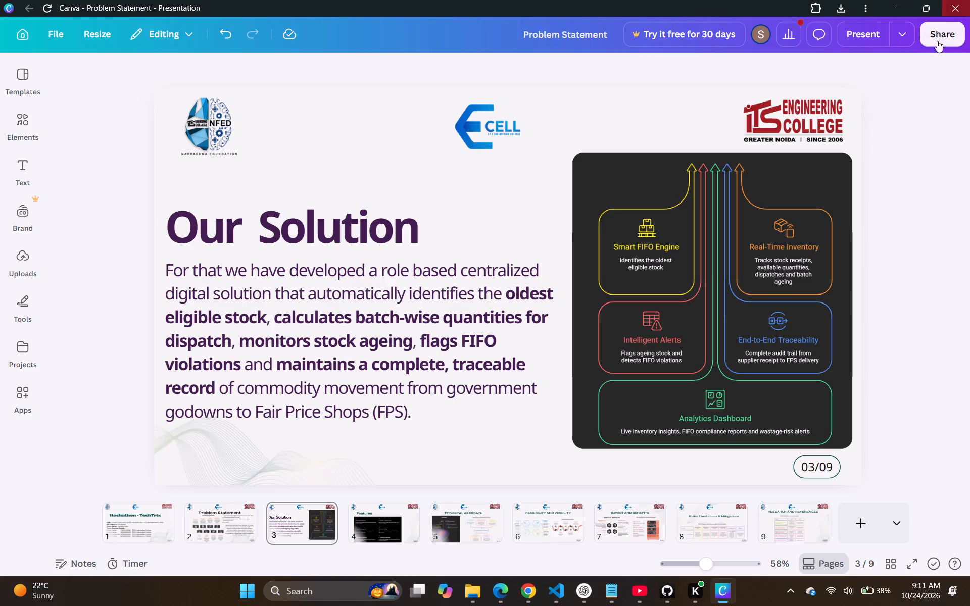
Look through the slides after Our Solution, and back to the title and Problem Statement slides, to check the deck.
{"action": "key", "text": "Right"}
{"action": "key", "text": "Right"}
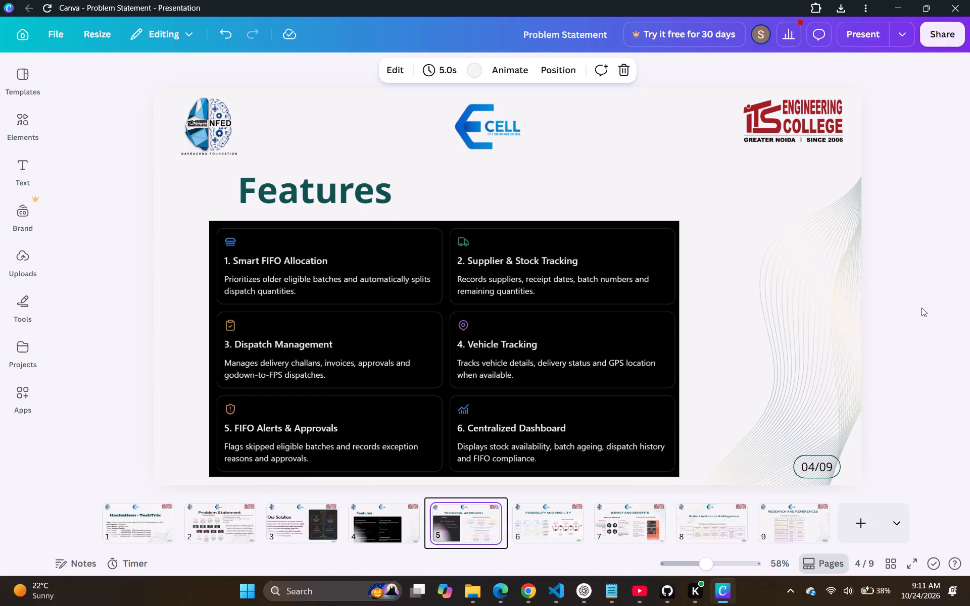
{"action": "key", "text": "Right"}
{"action": "key", "text": "Left"}
{"action": "key", "text": "Left"}
{"action": "key", "text": "Left"}
{"action": "key", "text": "Left"}
{"action": "key", "text": "Left"}
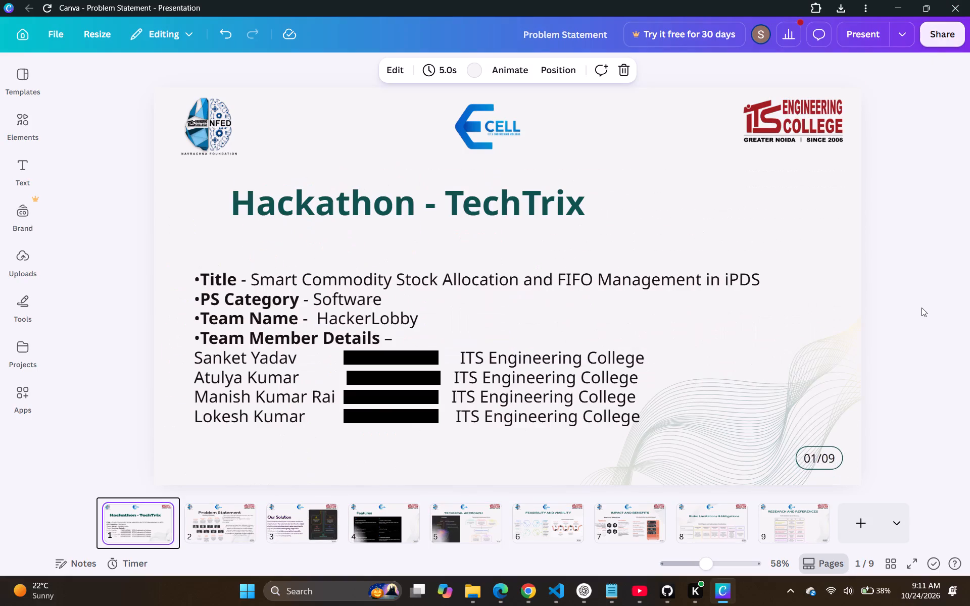
{"action": "key", "text": "Right"}
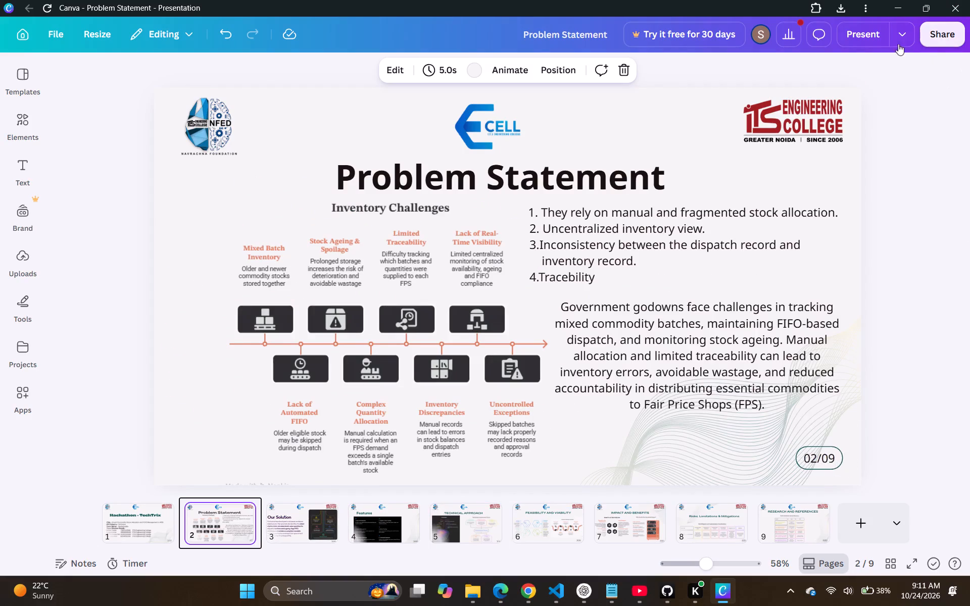
Download all pages of the presentation as a PDF with the Digital preset.
{"action": "left_click", "coordinate": [943, 42]}
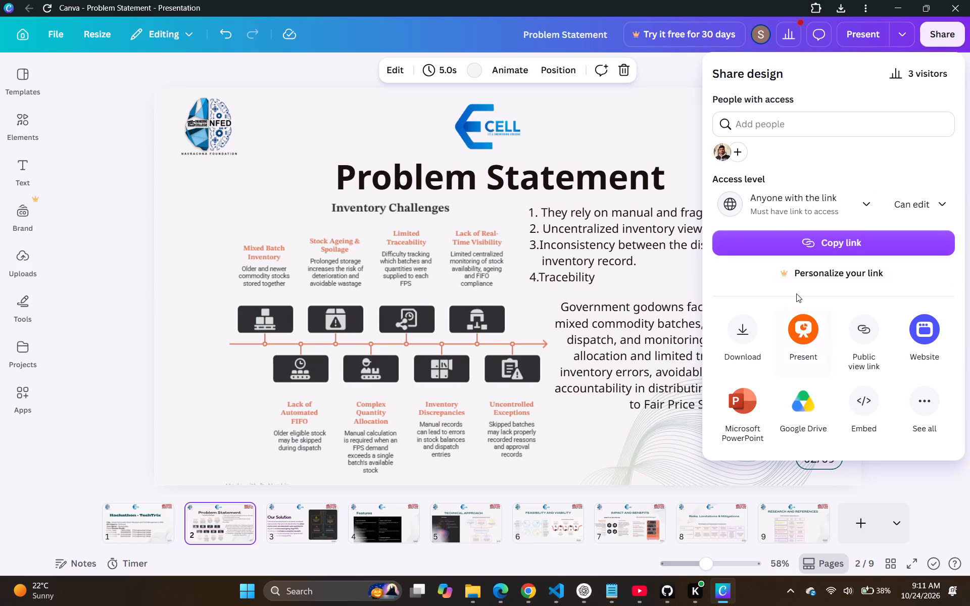
{"action": "left_click", "coordinate": [736, 331]}
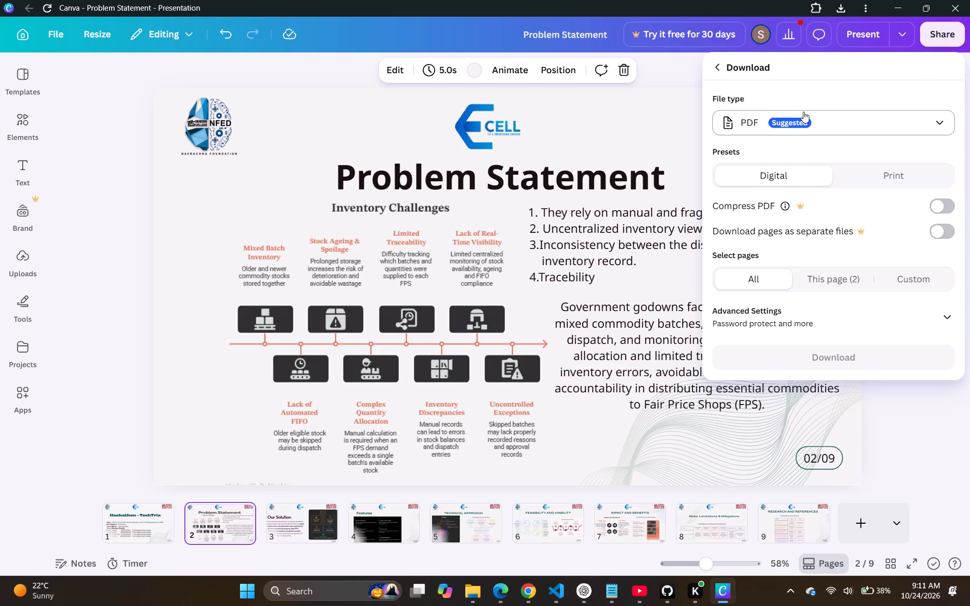
{"action": "left_click", "coordinate": [832, 351]}
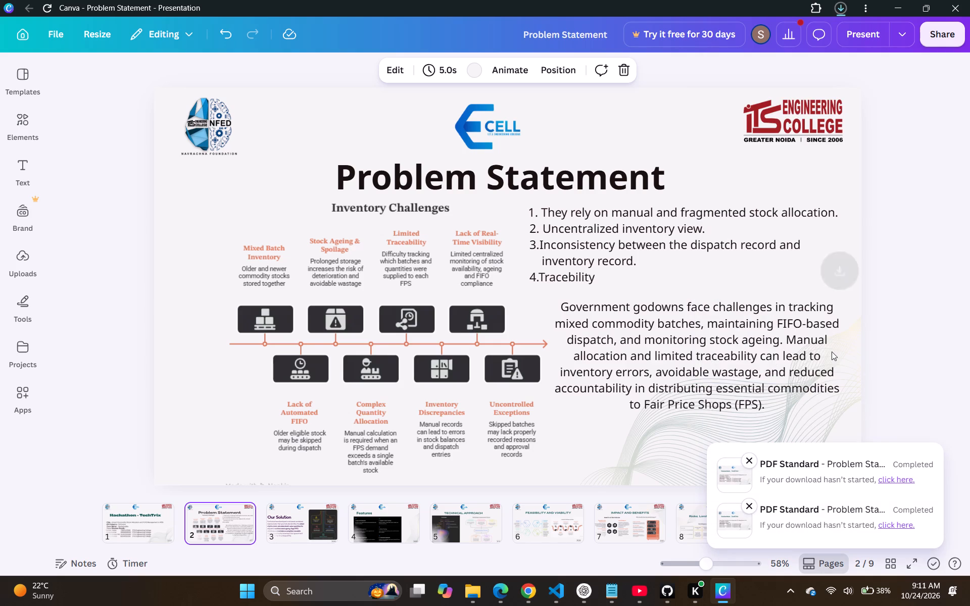
Switch to File Explorer, refresh the Downloads folder and open the newly downloaded Problem Statement (1) PDF.
{"action": "key", "text": "alt+Tab"}
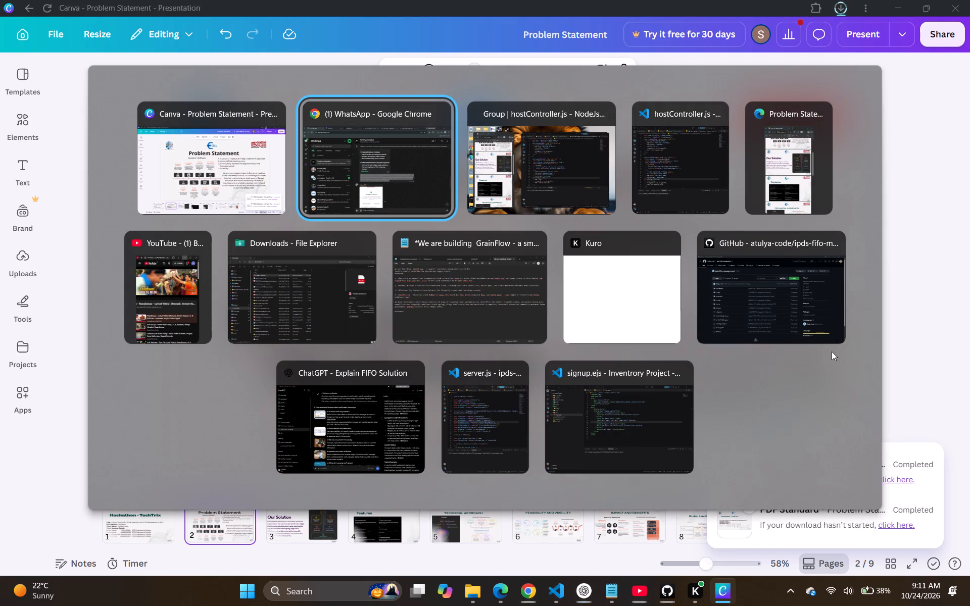
{"action": "key", "text": "alt+Tab"}
{"action": "key", "text": "alt+Tab"}
{"action": "key", "text": "alt+Tab"}
{"action": "key", "text": "alt+Tab"}
{"action": "key", "text": "alt+Tab"}
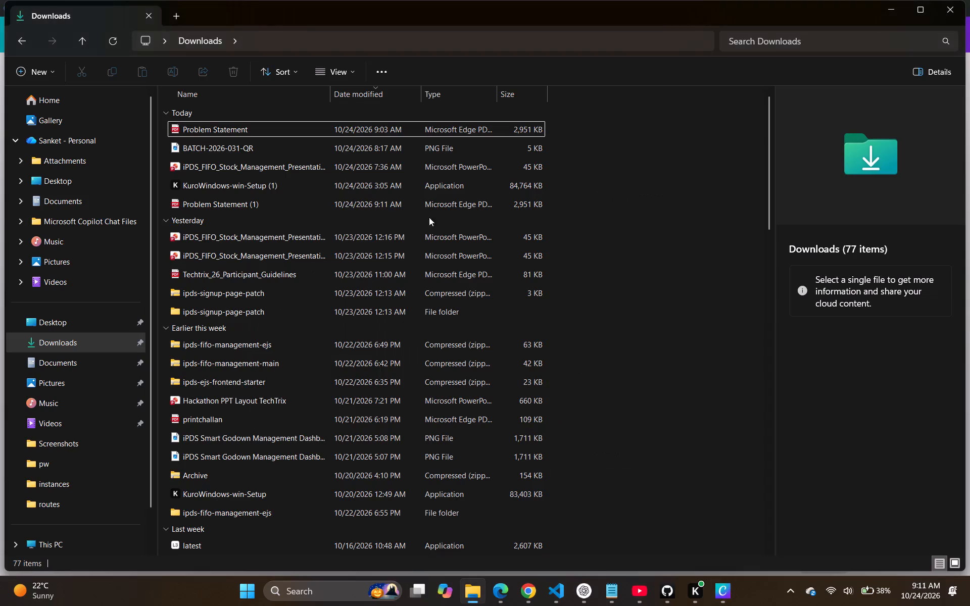
{"action": "scroll", "coordinate": [240, 168], "scroll_direction": "up", "scroll_amount": 6}
{"action": "left_click", "coordinate": [114, 45]}
{"action": "double_click", "coordinate": [234, 126]}
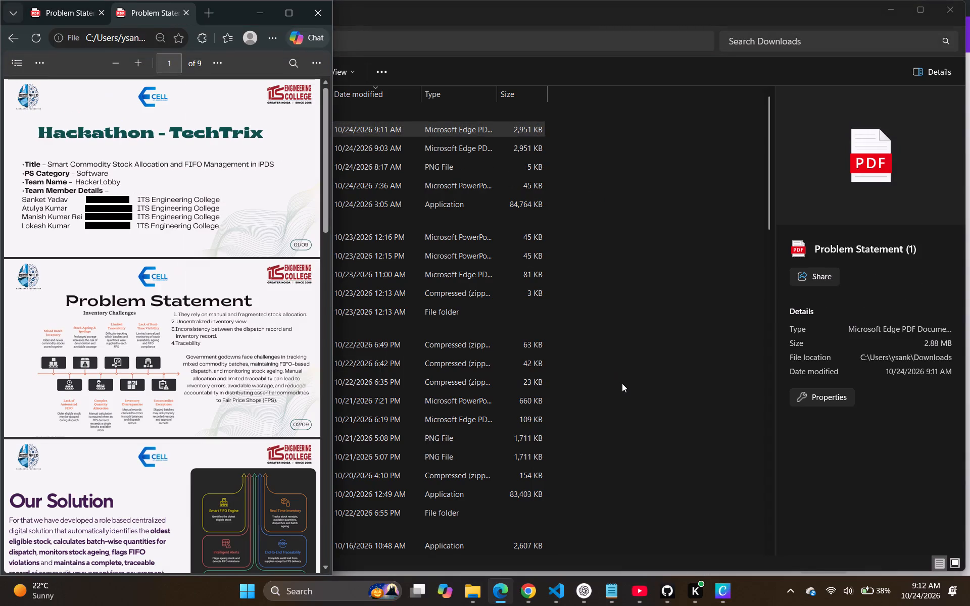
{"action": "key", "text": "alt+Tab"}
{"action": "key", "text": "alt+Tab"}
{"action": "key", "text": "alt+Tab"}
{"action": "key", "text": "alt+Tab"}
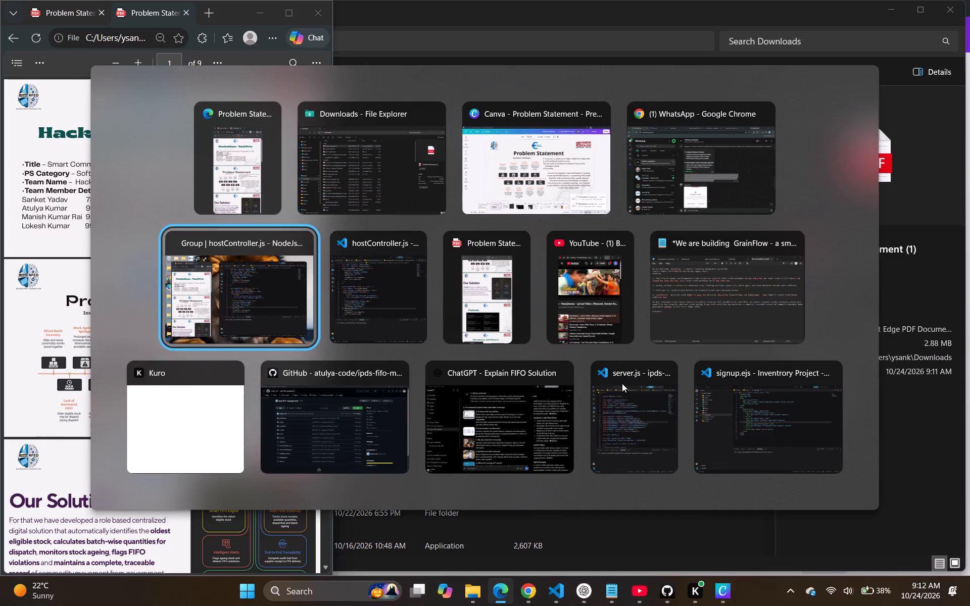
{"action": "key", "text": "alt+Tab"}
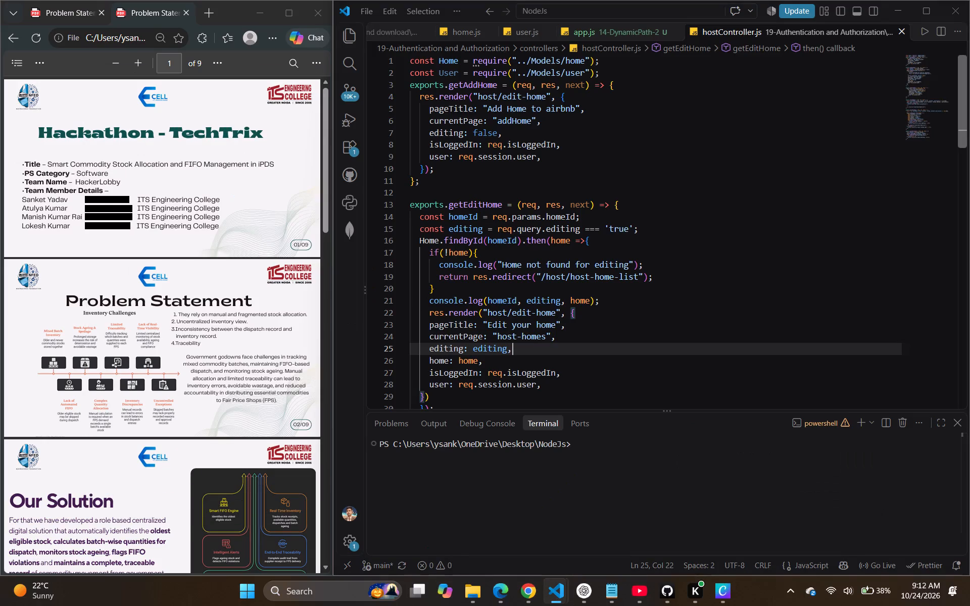